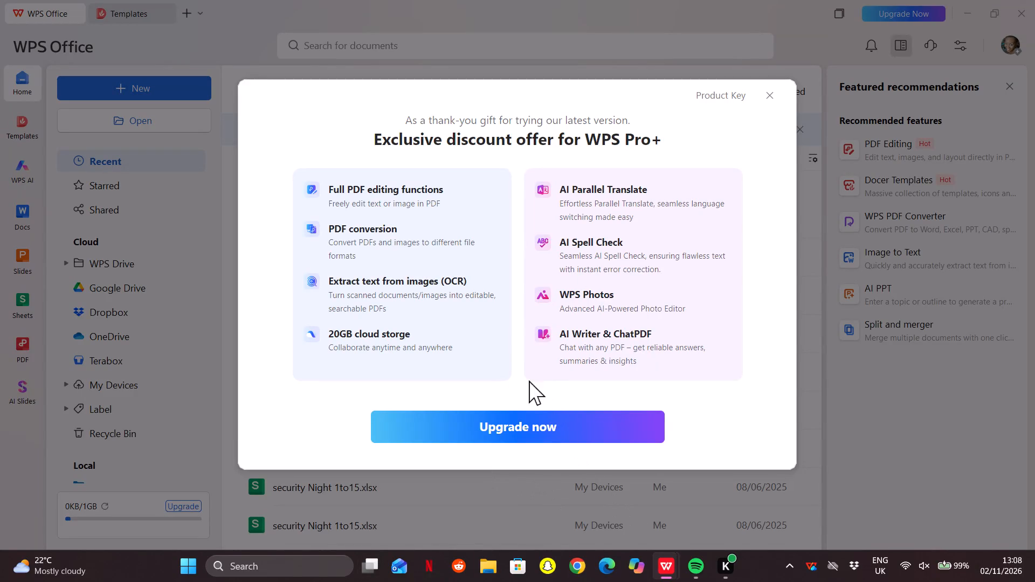
Dismiss the WPS Pro+ discount offer and open the recent document chemical list2025.docx.
click(770, 93)
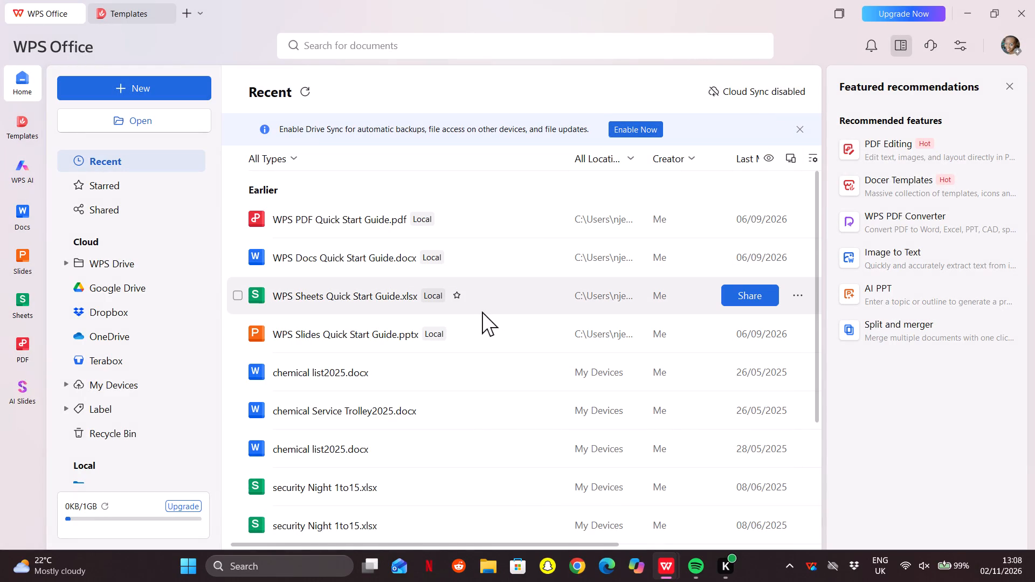
double_click(384, 371)
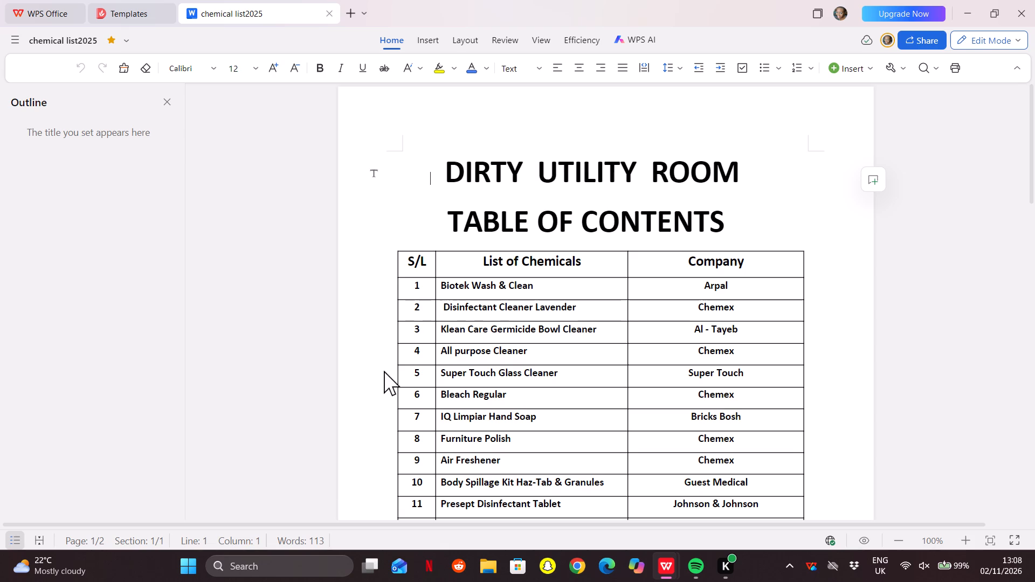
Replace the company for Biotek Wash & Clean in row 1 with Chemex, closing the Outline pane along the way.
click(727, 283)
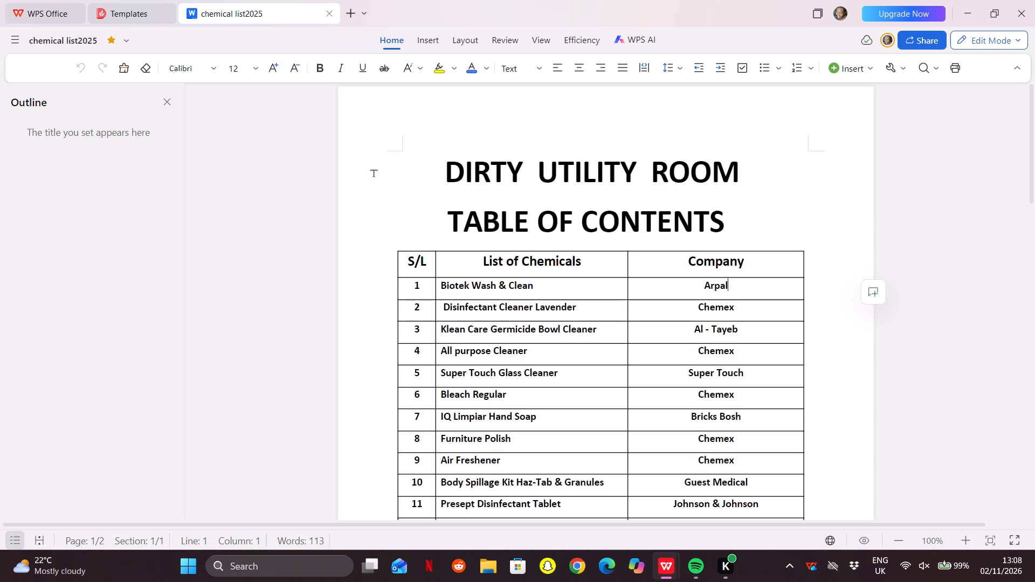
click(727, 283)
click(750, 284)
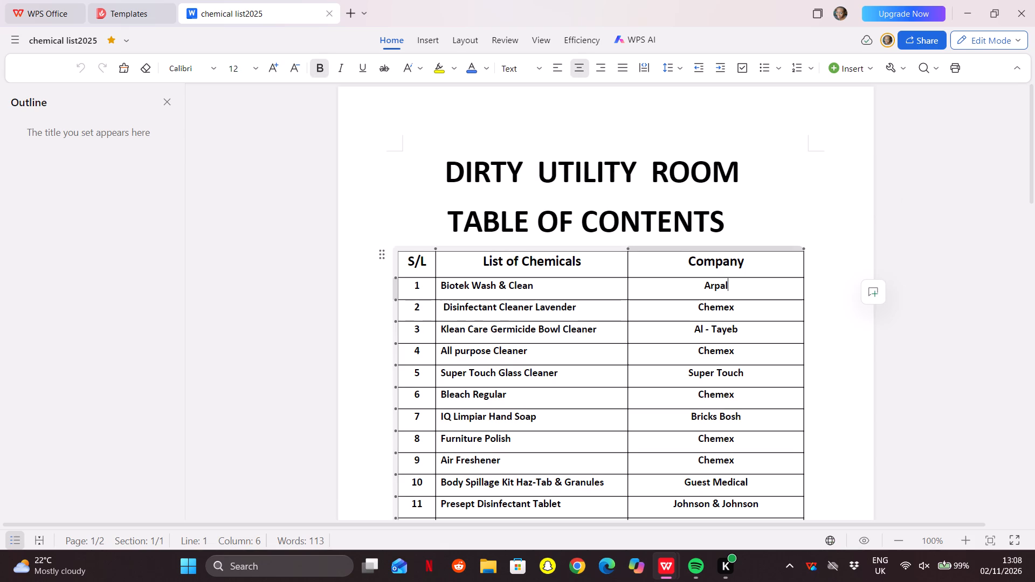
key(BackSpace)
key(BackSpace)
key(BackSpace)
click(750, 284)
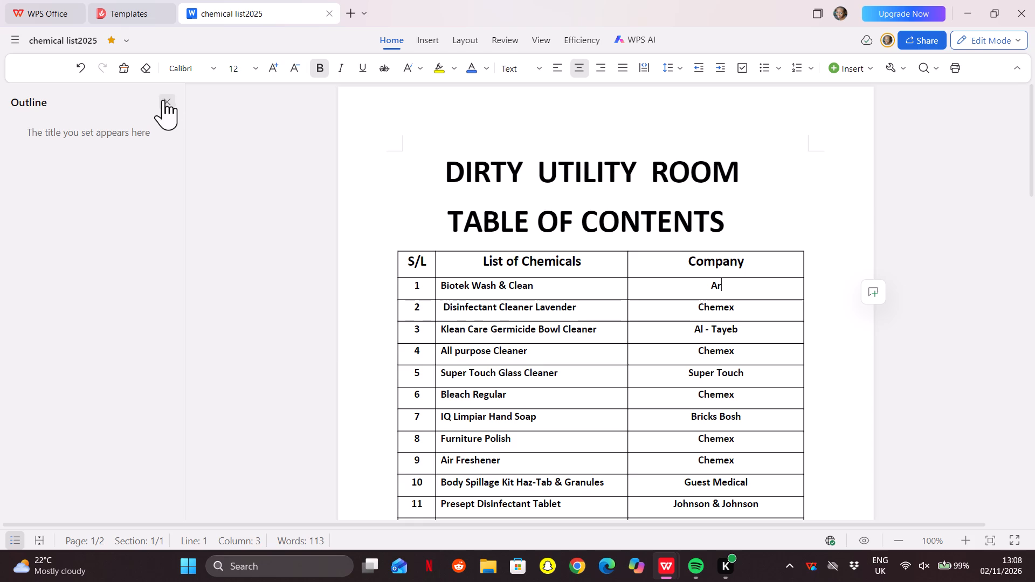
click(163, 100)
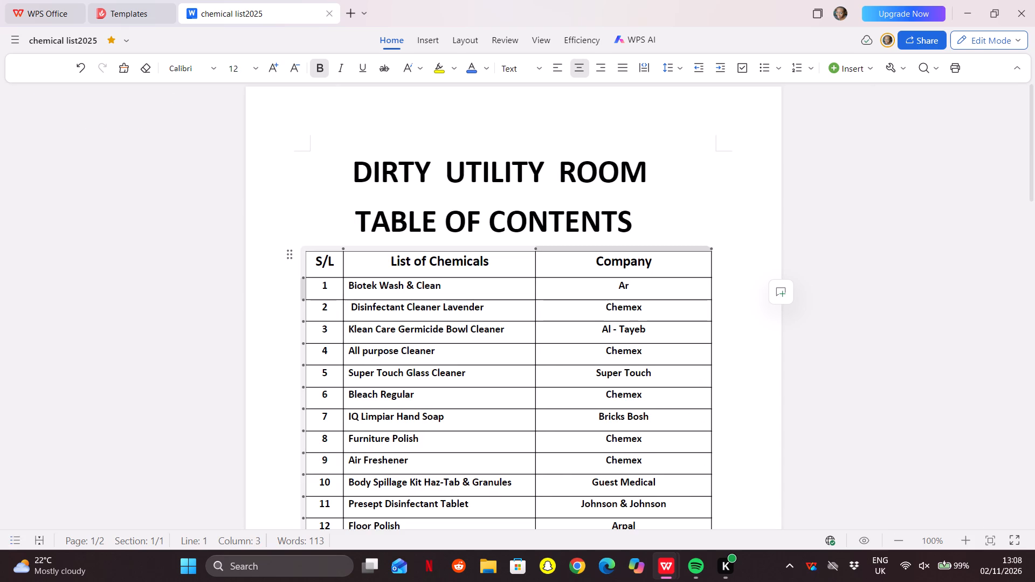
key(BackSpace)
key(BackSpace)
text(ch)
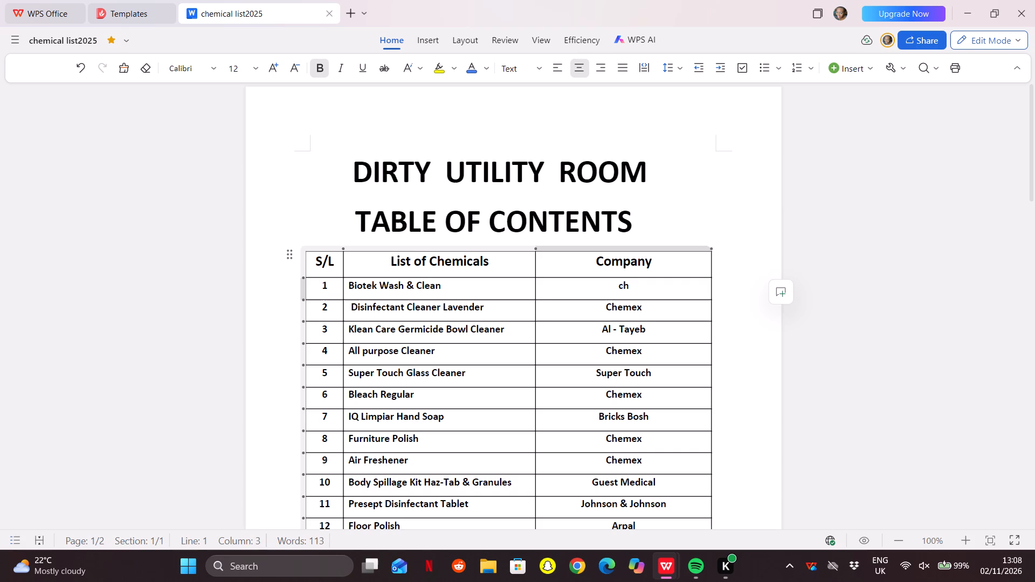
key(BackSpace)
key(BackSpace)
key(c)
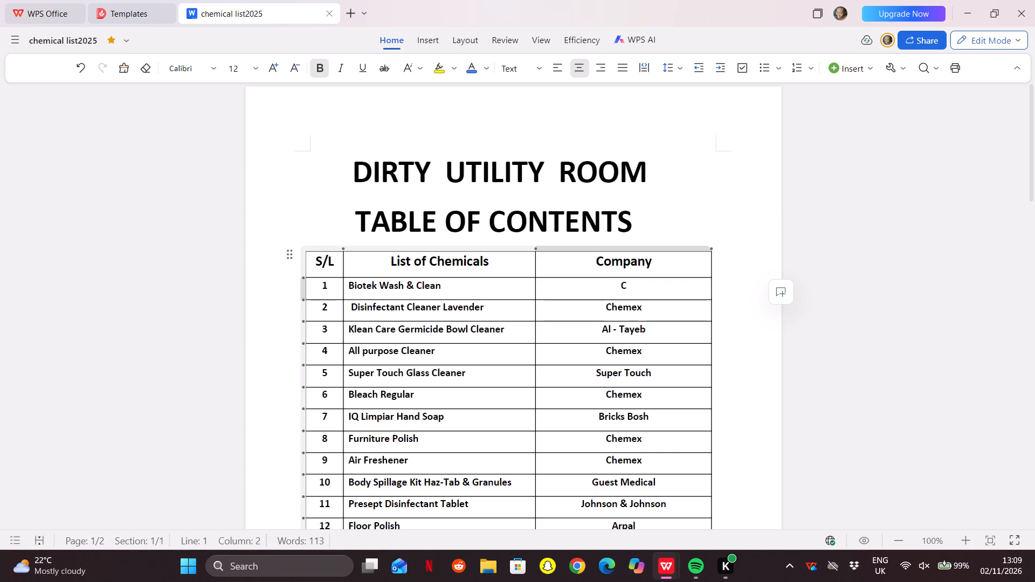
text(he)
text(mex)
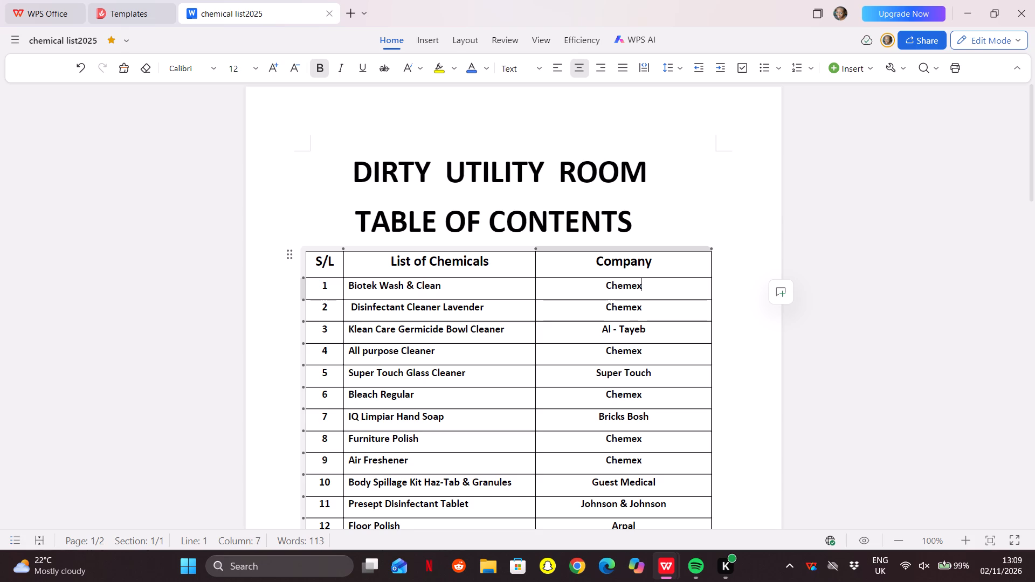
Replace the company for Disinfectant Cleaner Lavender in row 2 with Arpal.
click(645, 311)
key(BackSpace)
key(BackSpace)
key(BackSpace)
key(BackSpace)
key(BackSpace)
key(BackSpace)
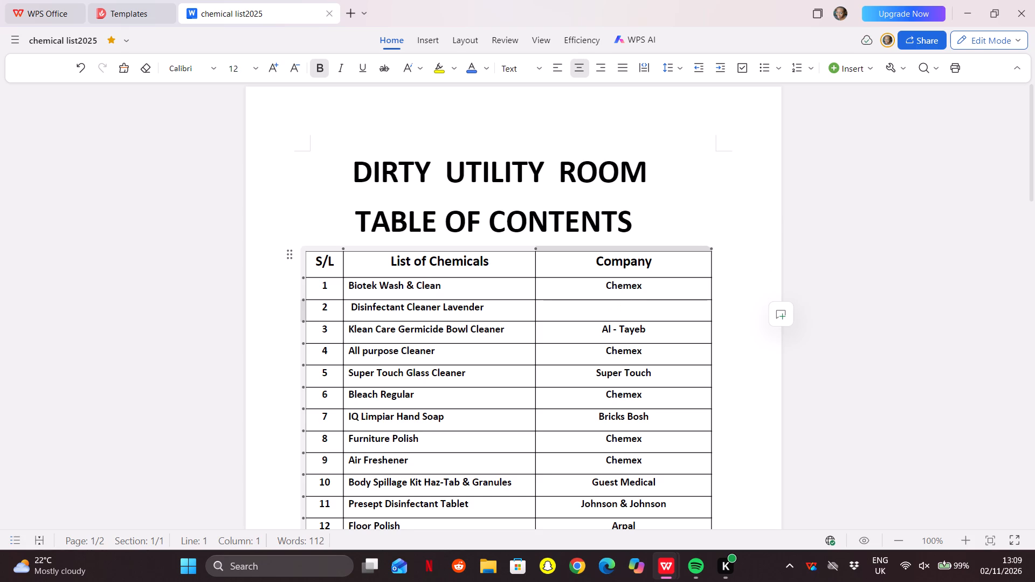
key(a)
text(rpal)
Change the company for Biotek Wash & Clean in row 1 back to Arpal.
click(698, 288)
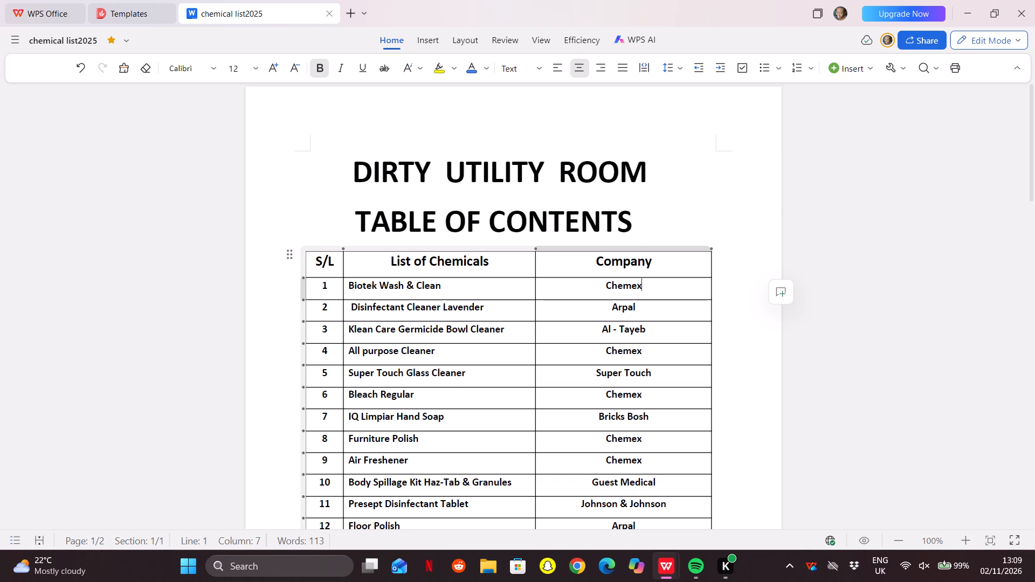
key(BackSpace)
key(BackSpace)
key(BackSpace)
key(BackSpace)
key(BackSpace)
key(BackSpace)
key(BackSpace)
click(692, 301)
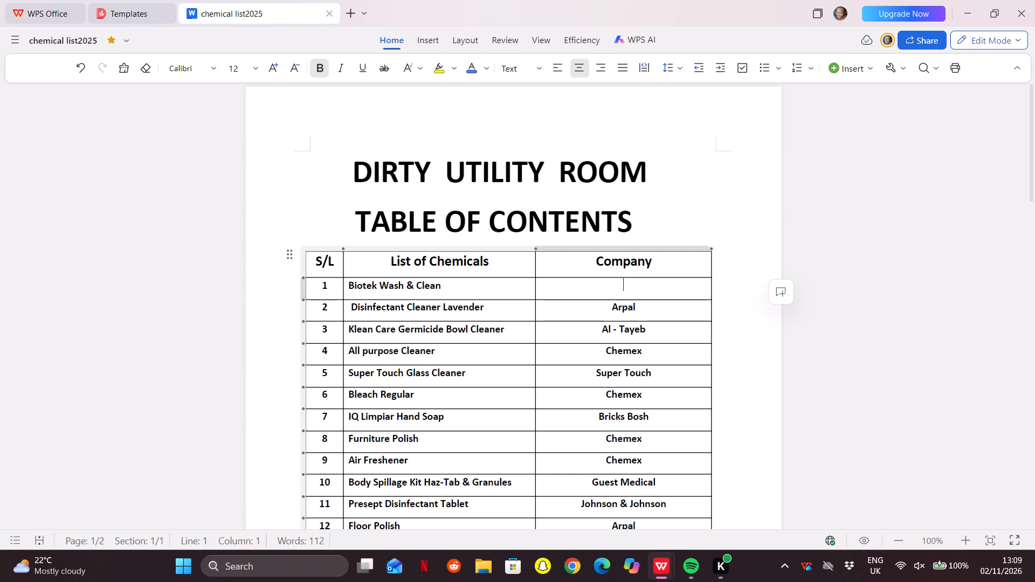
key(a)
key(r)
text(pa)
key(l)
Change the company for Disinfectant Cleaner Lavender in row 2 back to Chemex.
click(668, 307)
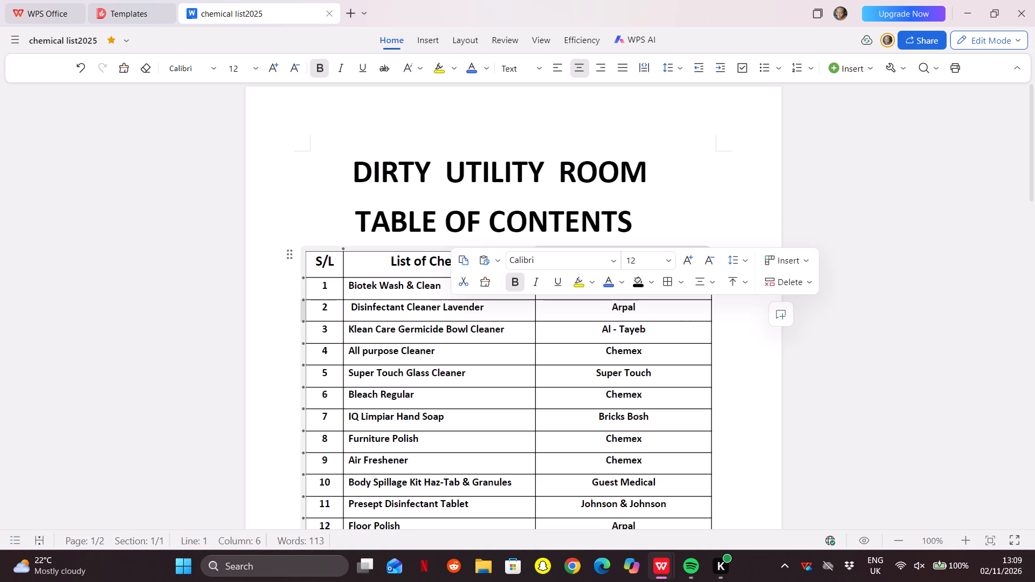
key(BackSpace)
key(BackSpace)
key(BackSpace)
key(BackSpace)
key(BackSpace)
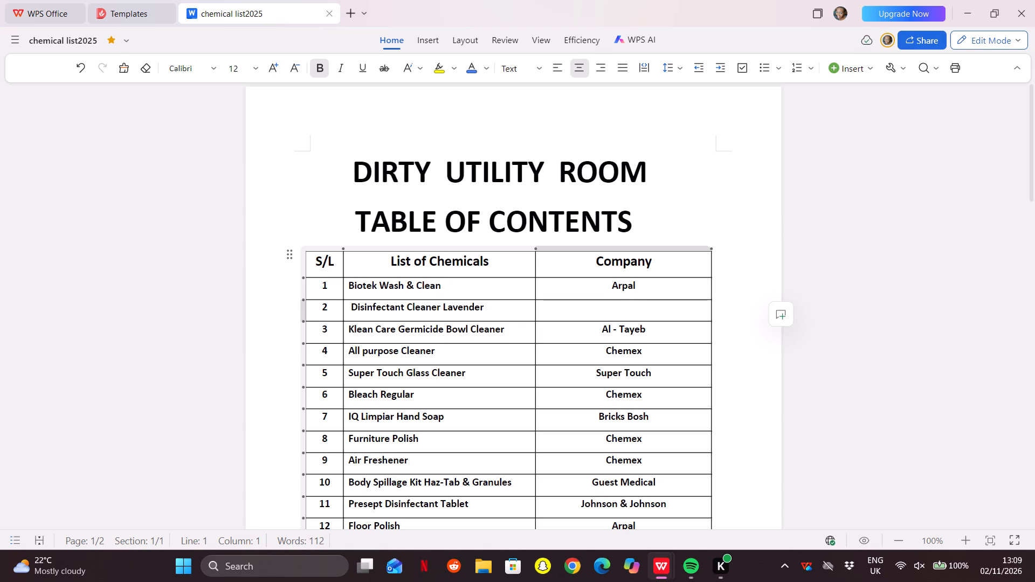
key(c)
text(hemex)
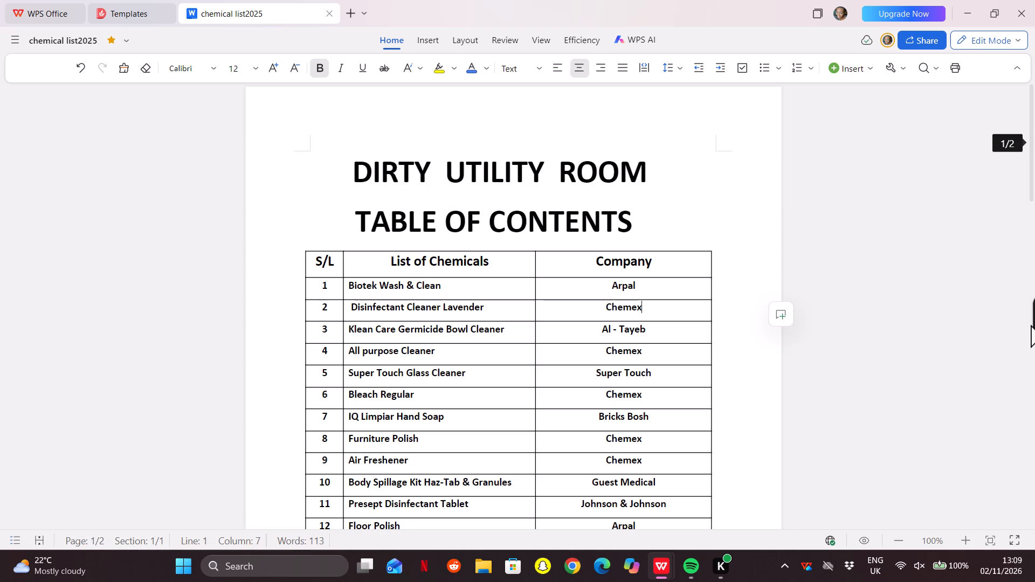
Change the year in the "Updated on" line below the chemicals table to 2026.
click(1031, 325)
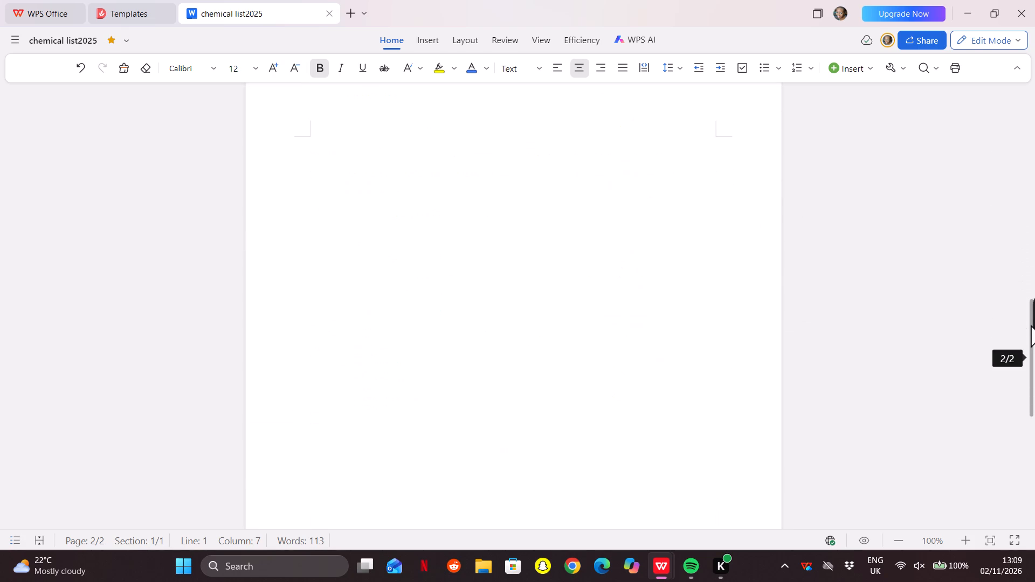
drag(1031, 325, 1034, 304)
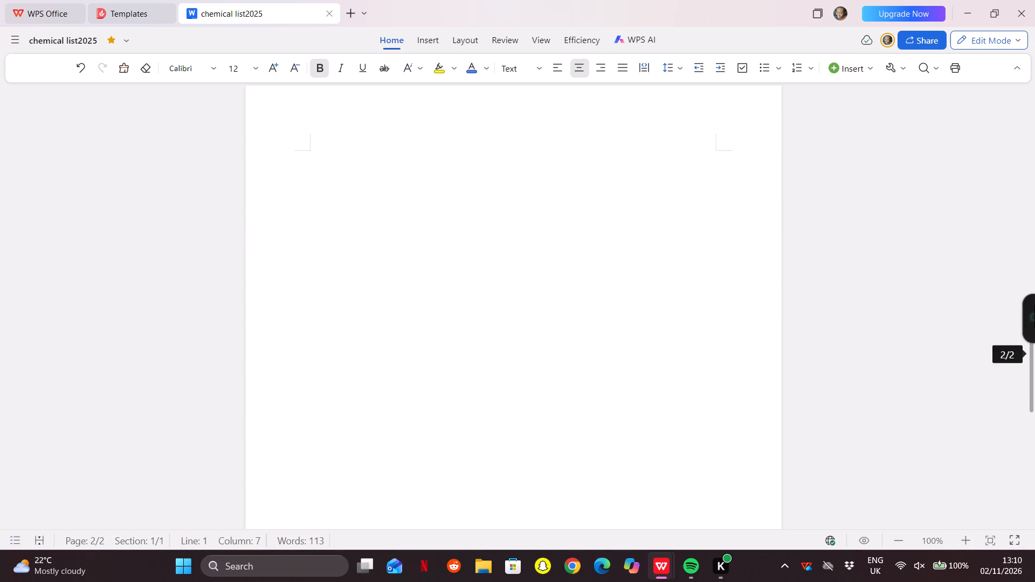
drag(1034, 304, 1024, 221)
click(712, 345)
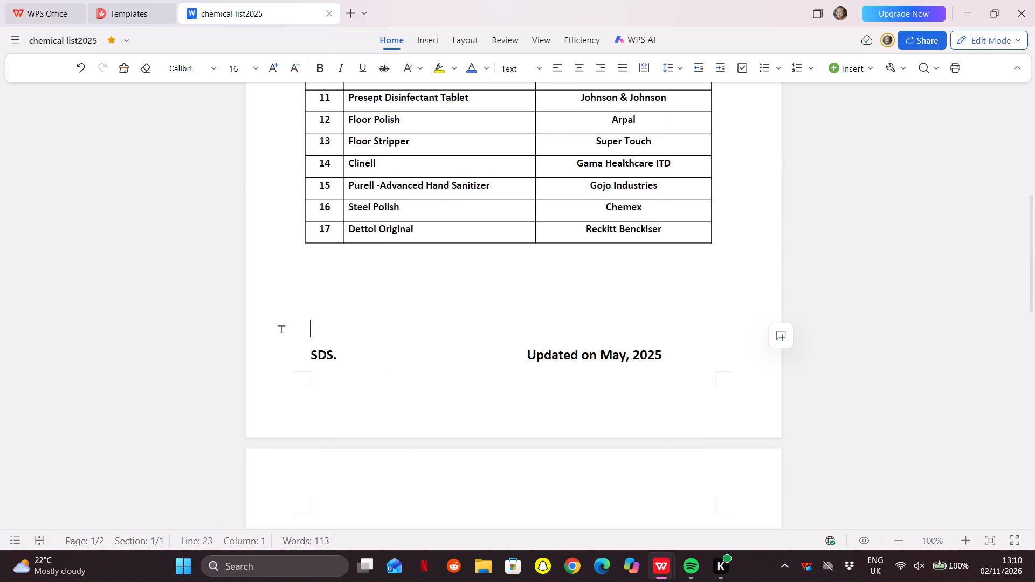
click(681, 357)
click(681, 357)
drag(681, 357, 660, 351)
click(660, 351)
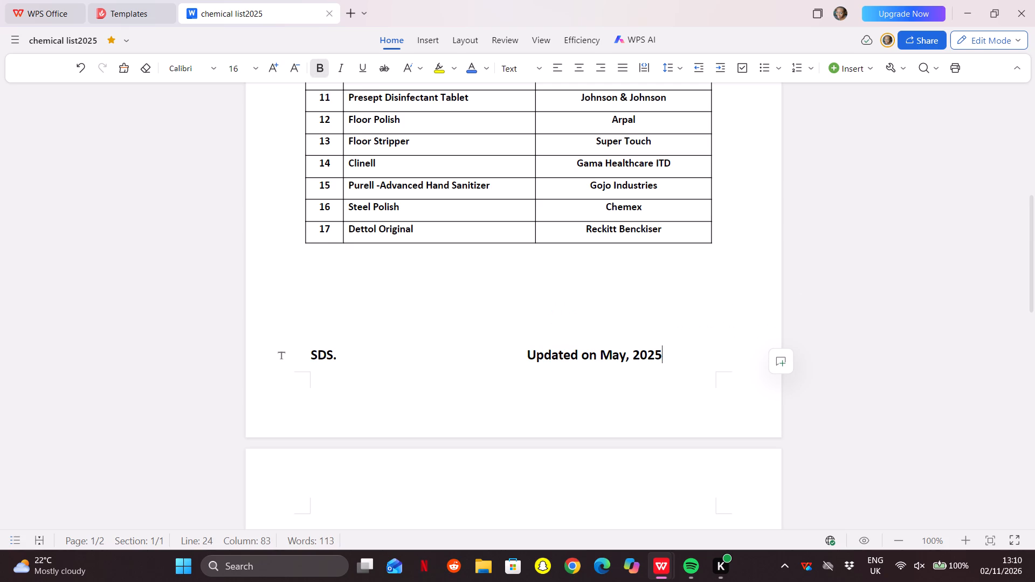
key(BackSpace)
key(6)
Replace the month in the "Updated on" line below the table with November.
click(626, 357)
key(BackSpace)
key(BackSpace)
key(BackSpace)
key(BackSpace)
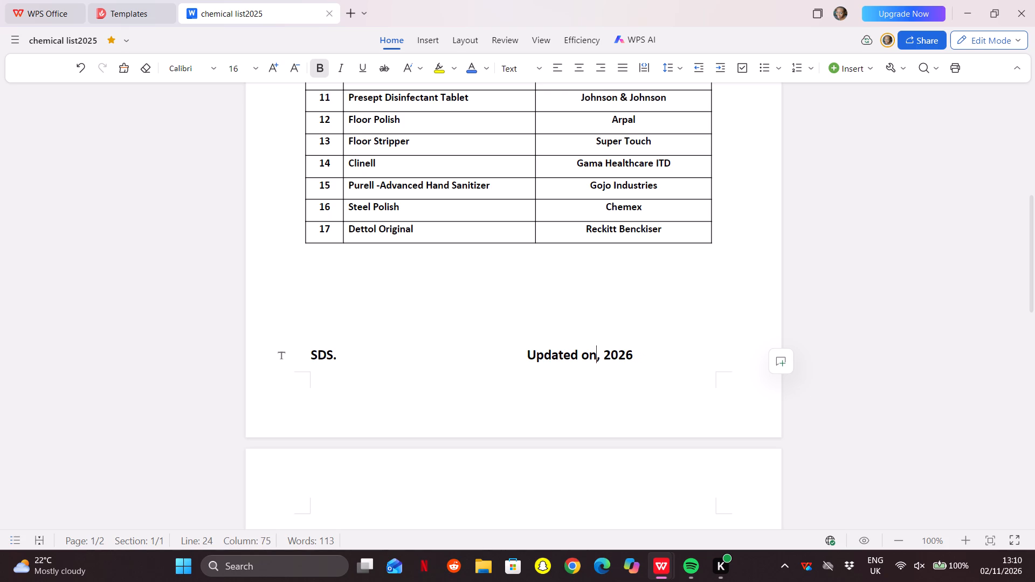
key(space)
key(n)
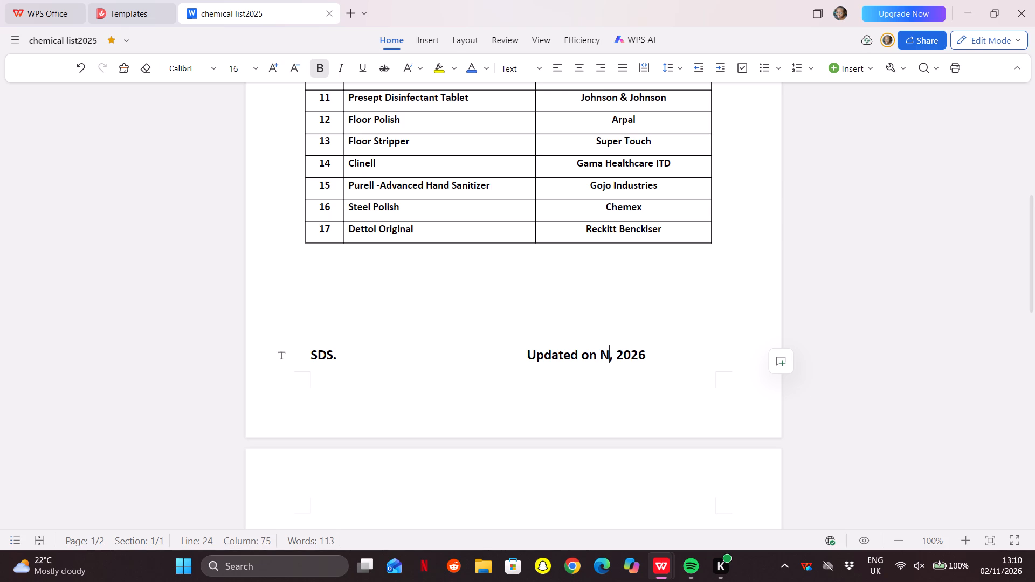
text(ovember)
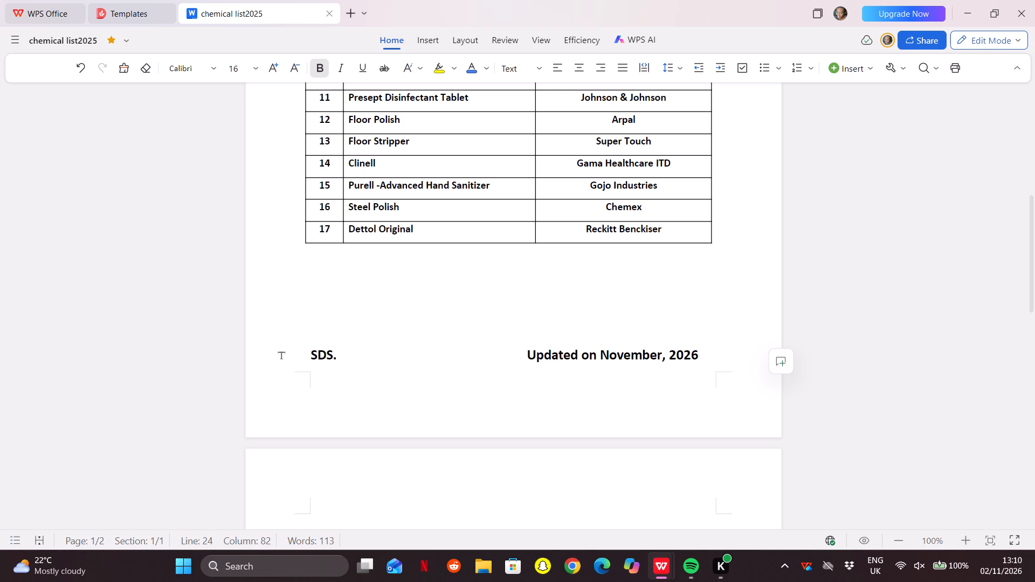
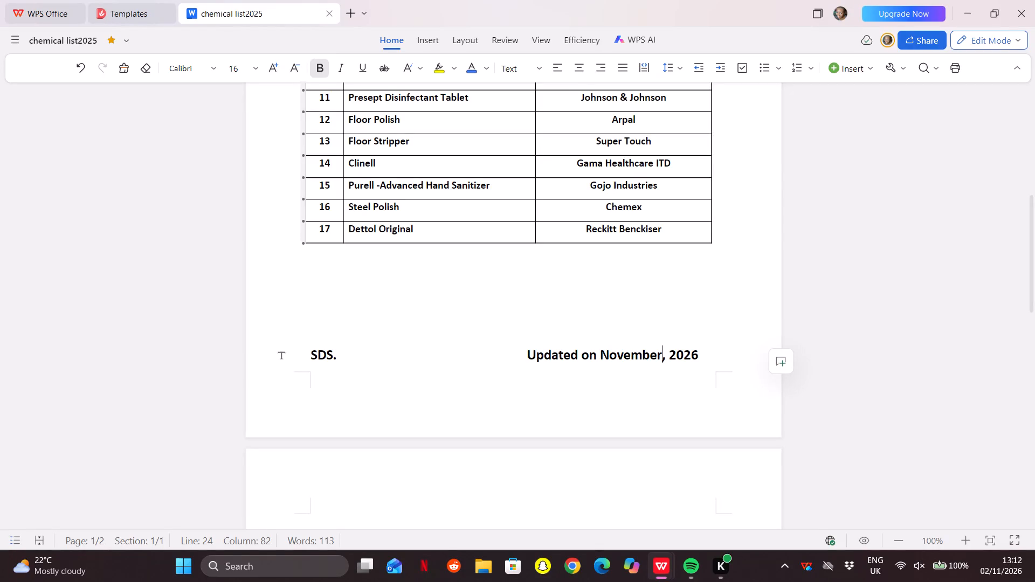
Change the chemical name in row 15 to "Purell -Hand Sanitizer Advanced".
click(724, 362)
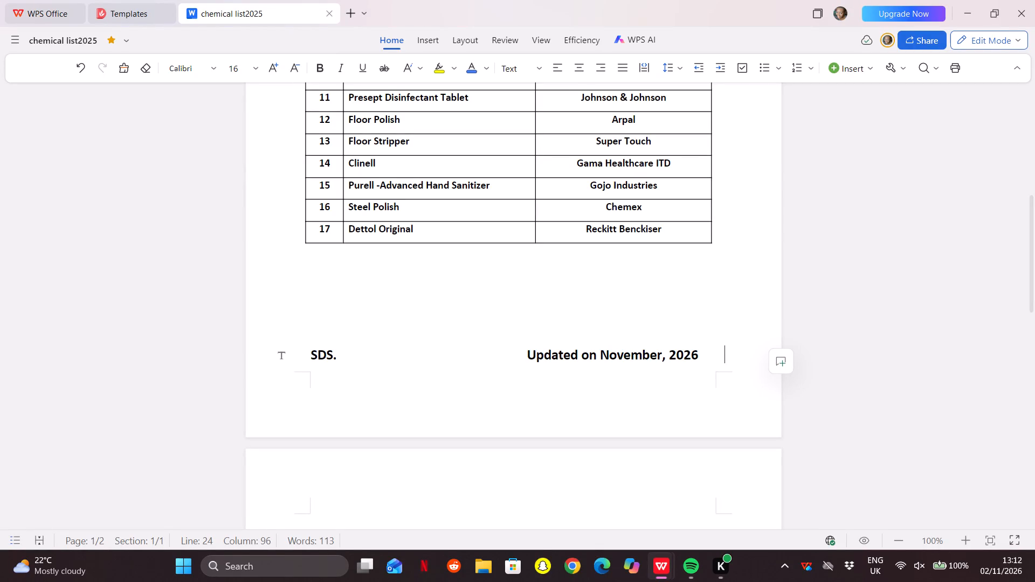
click(518, 192)
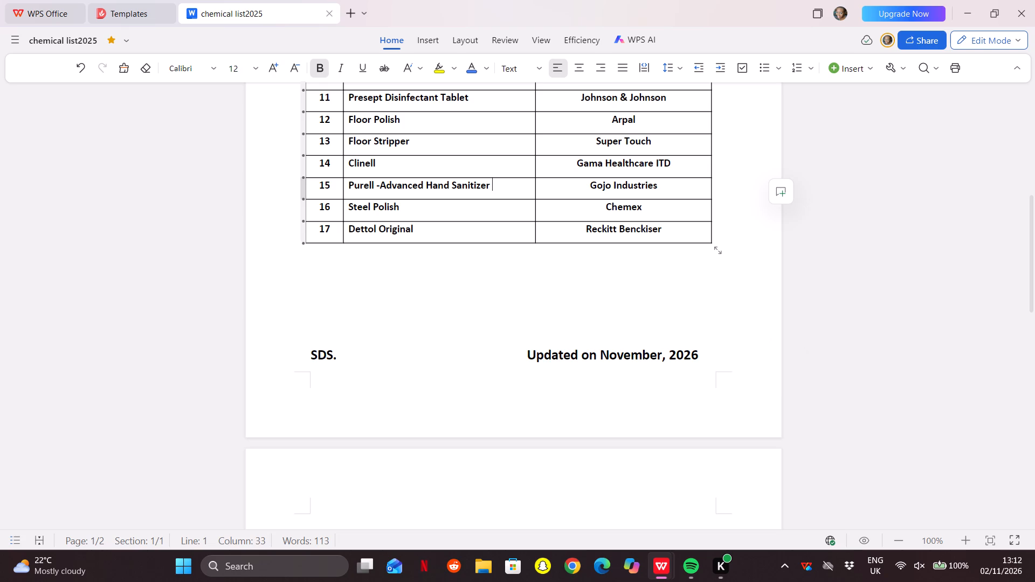
key(BackSpace)
key(BackSpace)
key(BackSpace)
key(BackSpace)
key(BackSpace)
key(BackSpace)
key(BackSpace)
key(BackSpace)
key(BackSpace)
key(BackSpace)
key(BackSpace)
key(BackSpace)
key(BackSpace)
key(BackSpace)
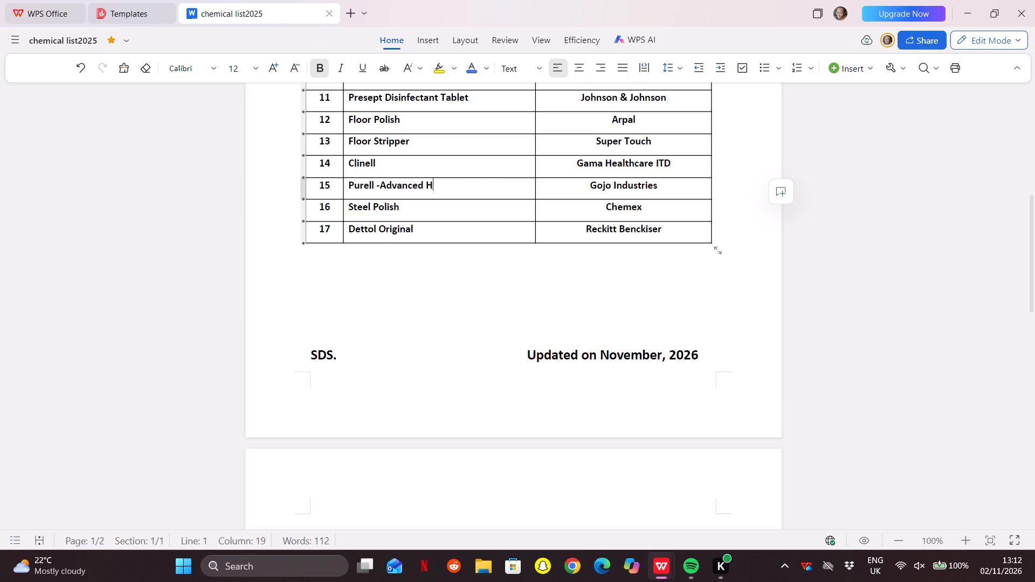
key(BackSpace)
key(BackSpace)
key(BackSpace)
key(BackSpace)
key(BackSpace)
key(BackSpace)
key(BackSpace)
key(BackSpace)
key(BackSpace)
key(BackSpace)
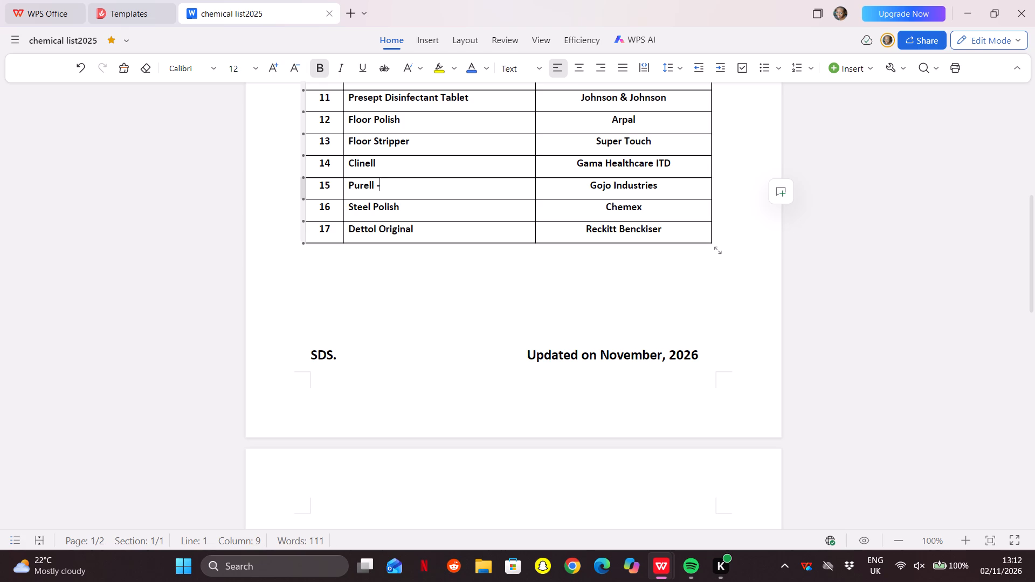
key(h)
text(d)
key(space)
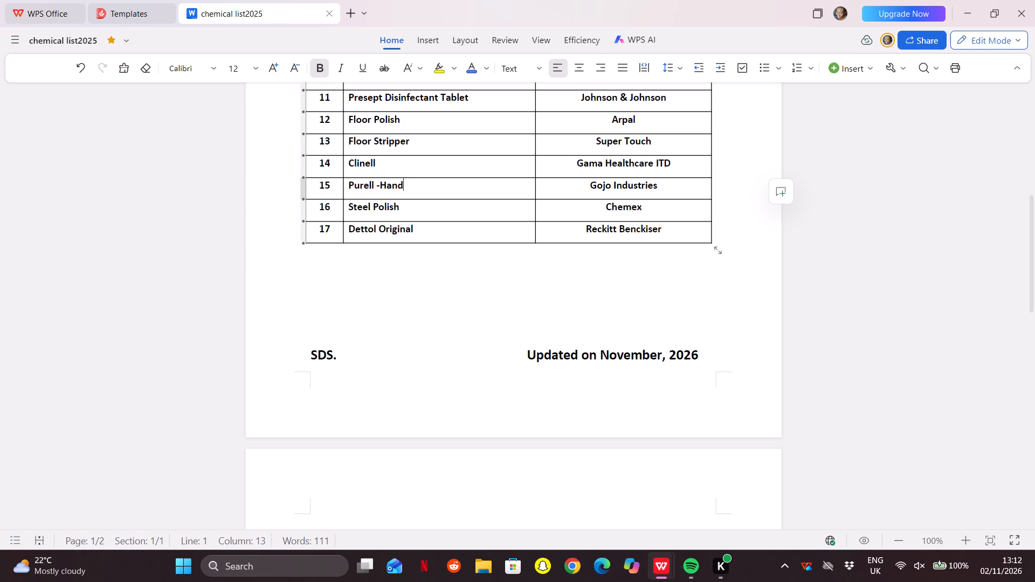
key(s)
key(a)
text(nitizer)
key(space)
text(dvanced)
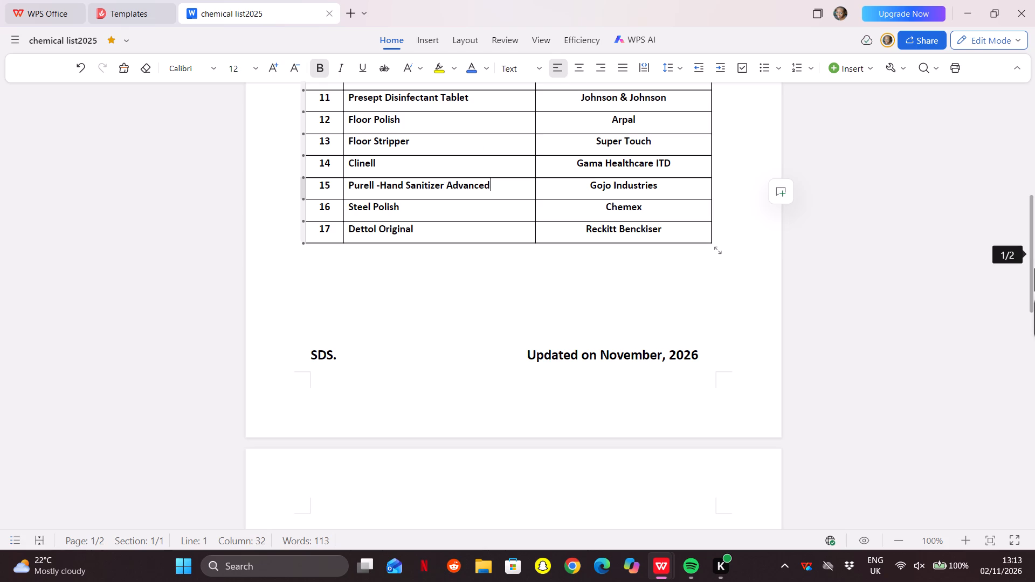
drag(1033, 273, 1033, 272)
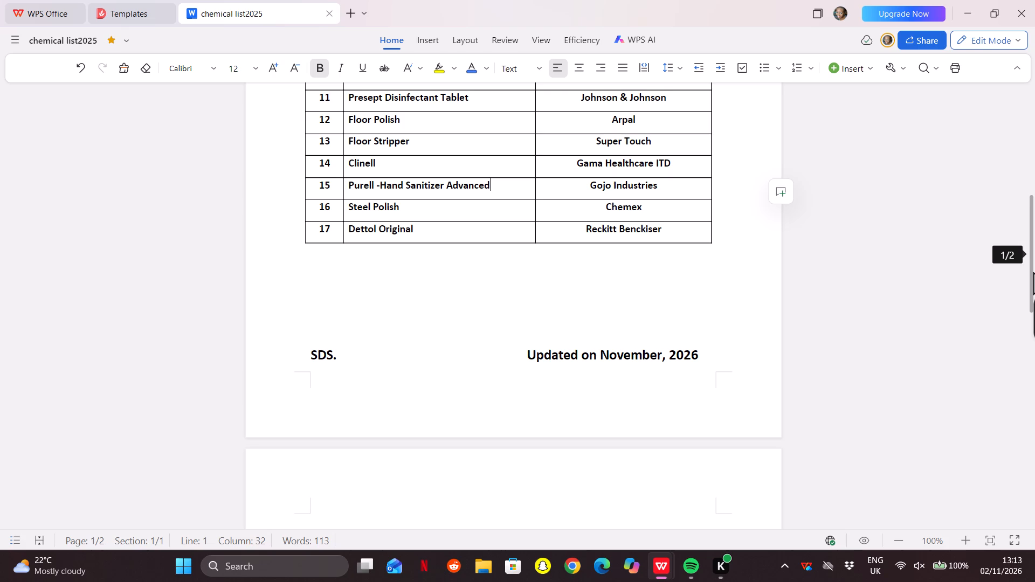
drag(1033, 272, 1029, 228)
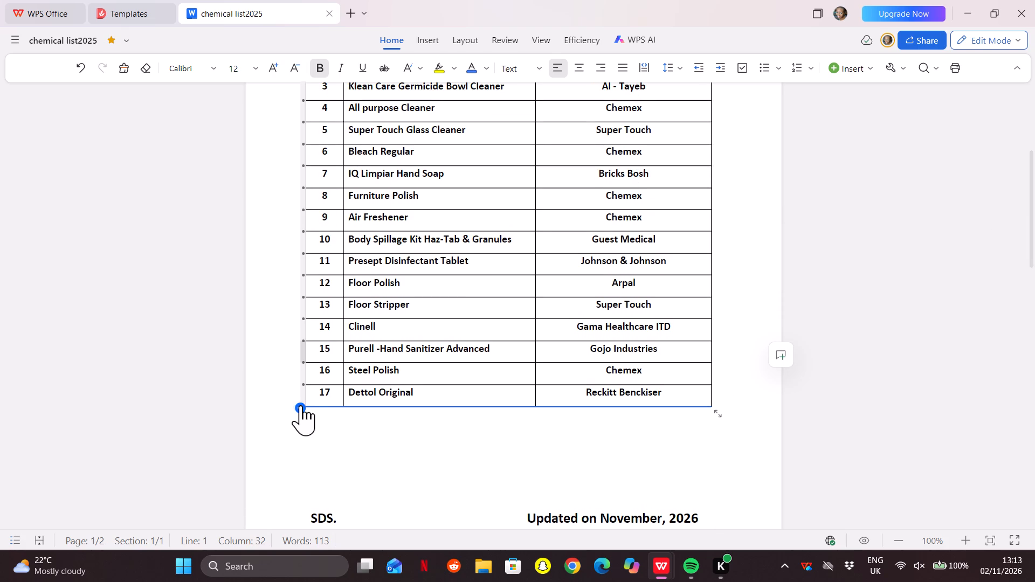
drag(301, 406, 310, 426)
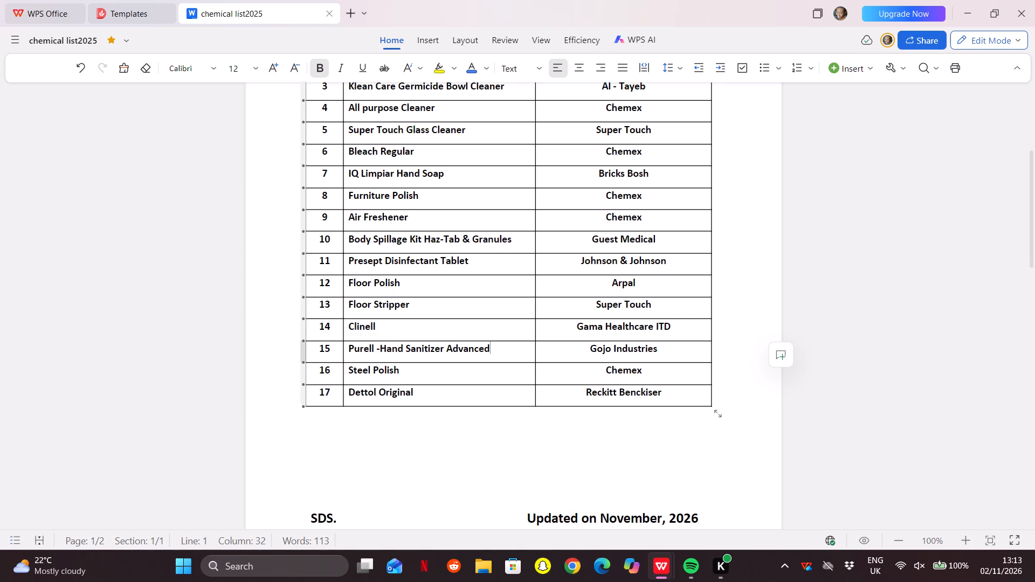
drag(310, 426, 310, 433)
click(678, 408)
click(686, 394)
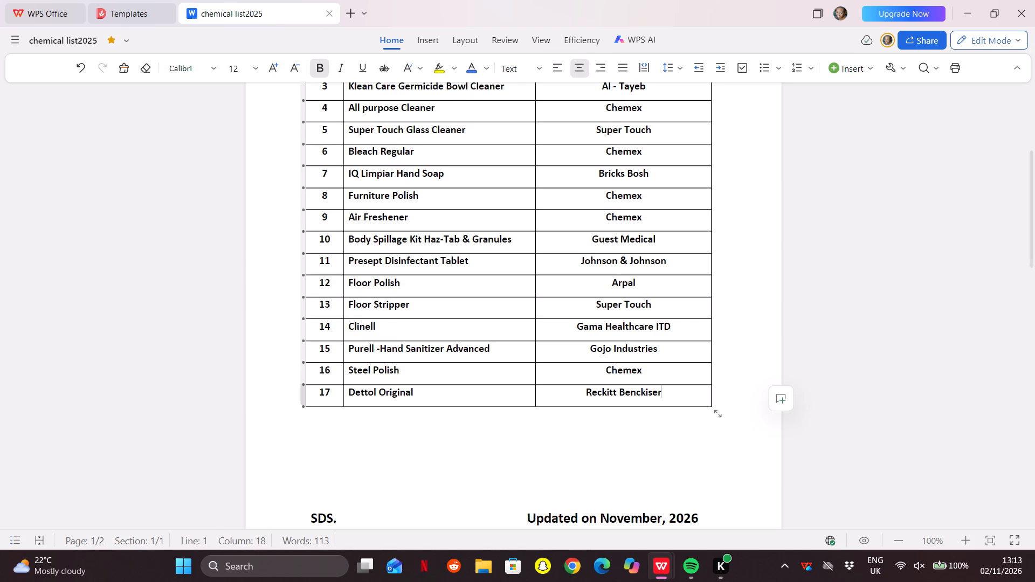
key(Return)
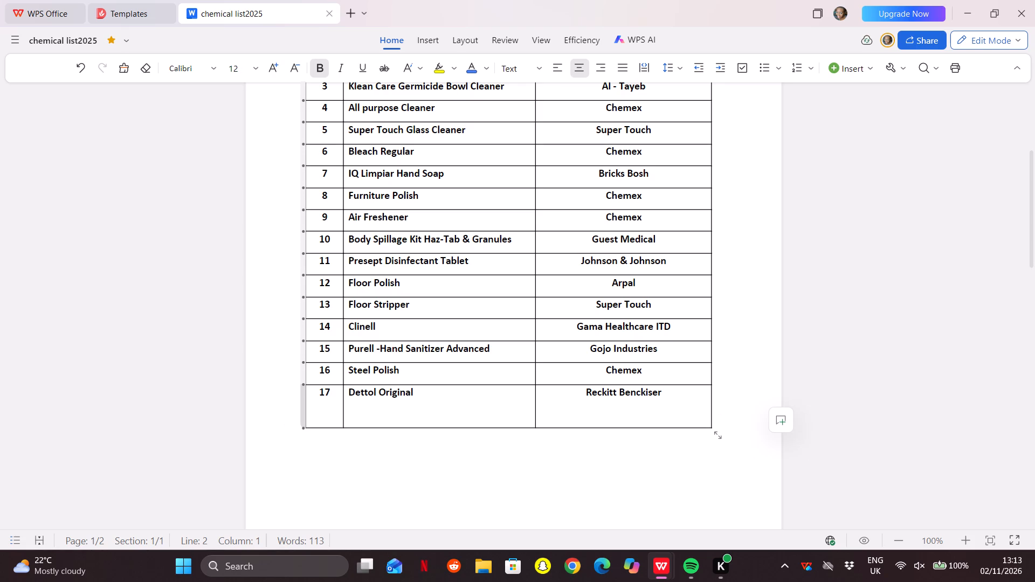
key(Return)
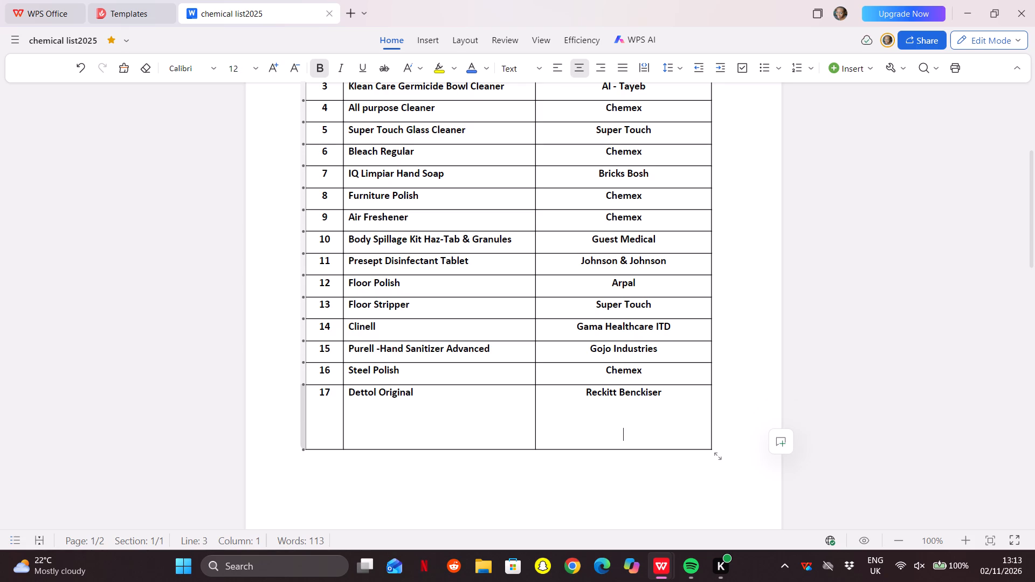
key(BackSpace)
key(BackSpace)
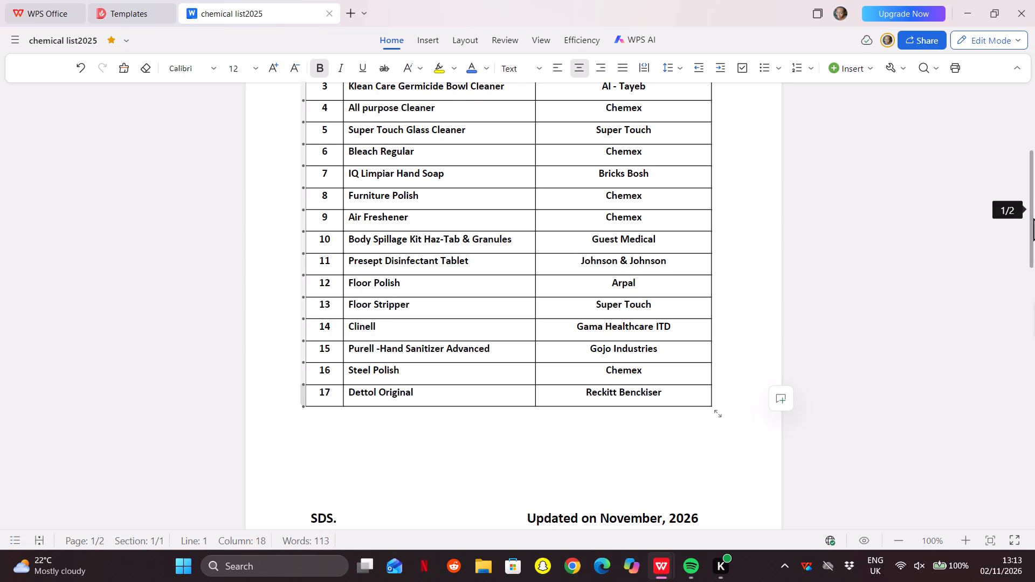
Copy the whole first page, from the DIRTY UTILITY ROOM title through the "Updated on" line.
drag(1031, 221, 1022, 126)
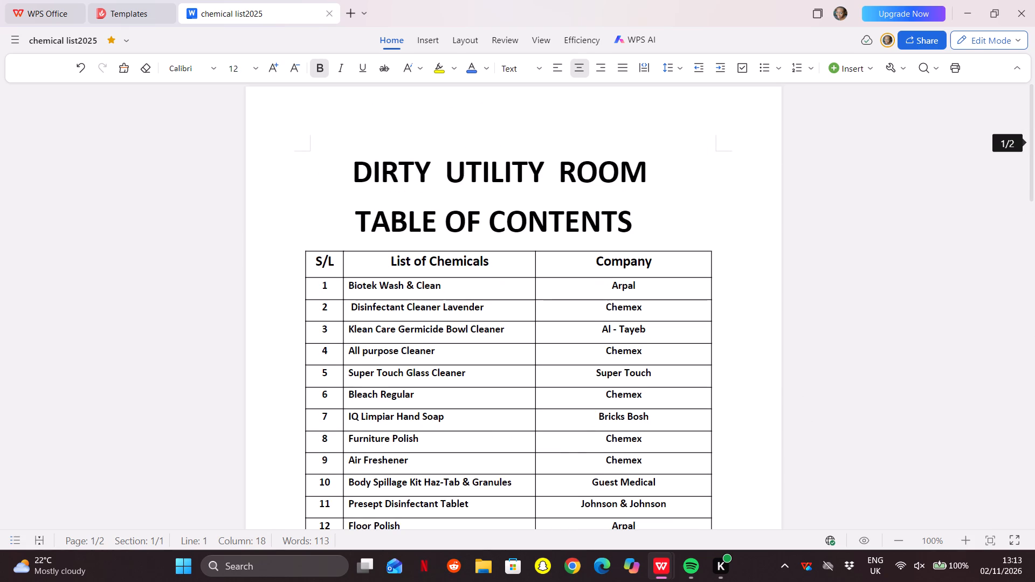
drag(253, 116, 811, 528)
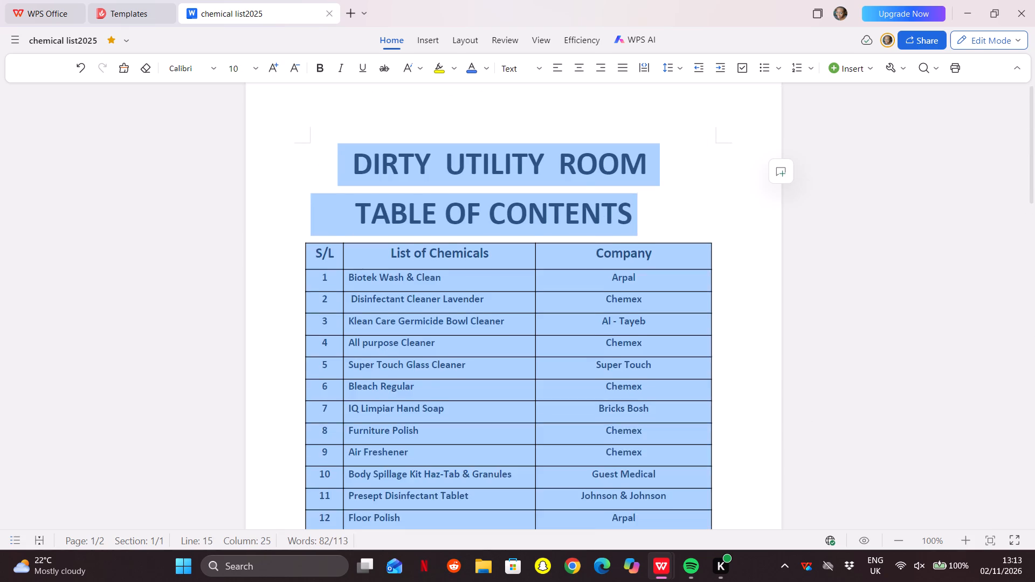
drag(811, 528, 708, 553)
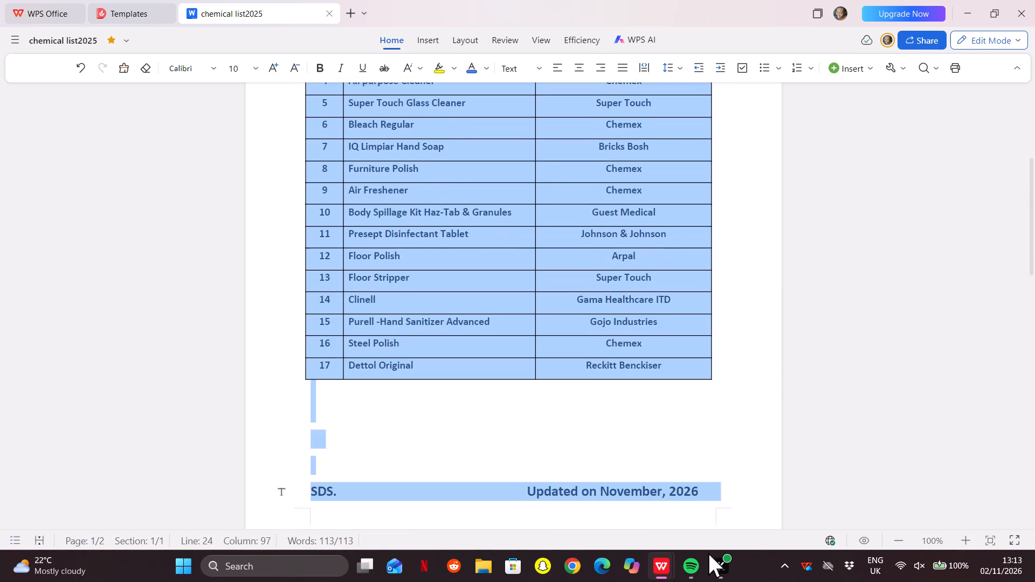
drag(708, 553, 721, 493)
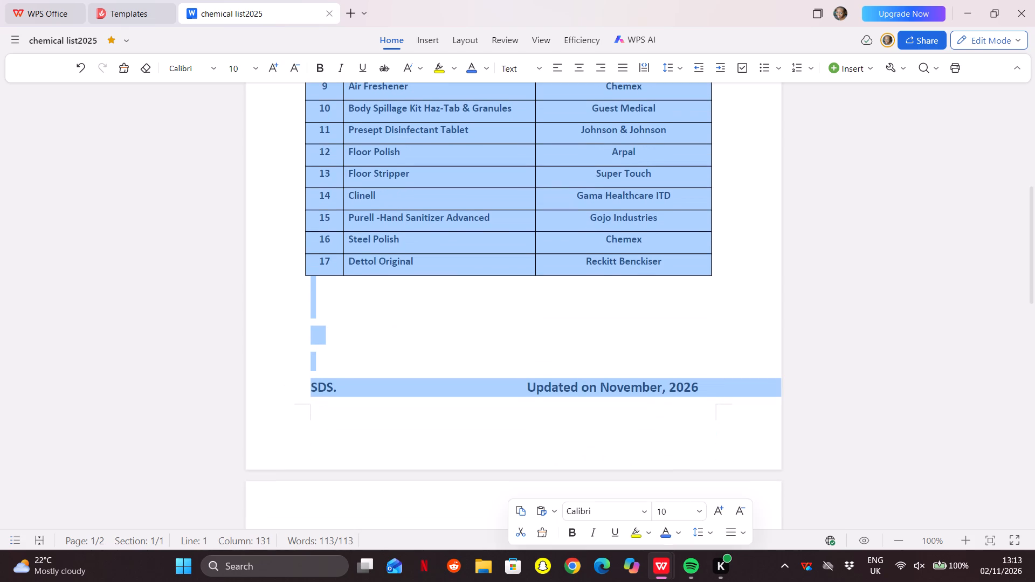
key(ctrl+c)
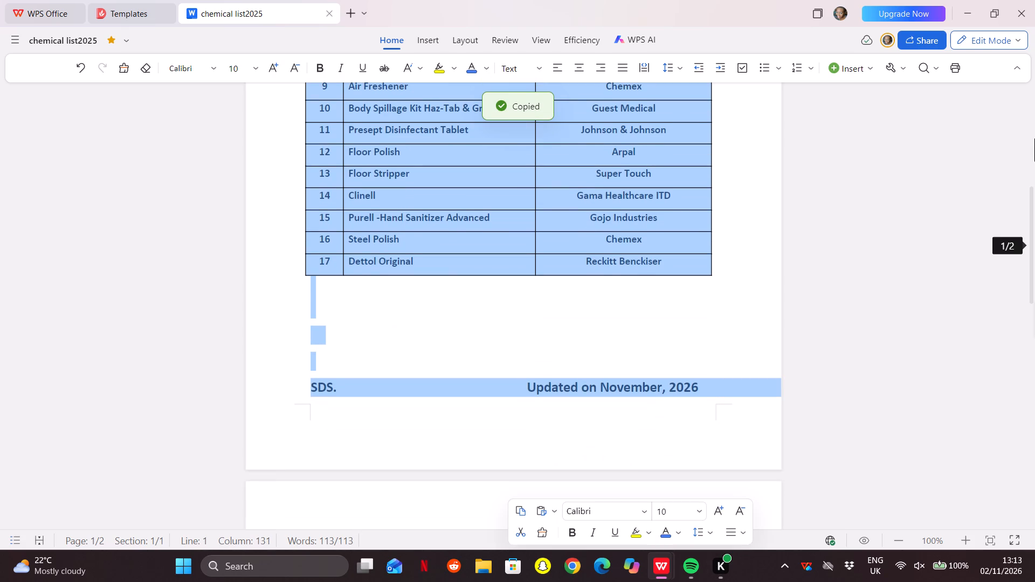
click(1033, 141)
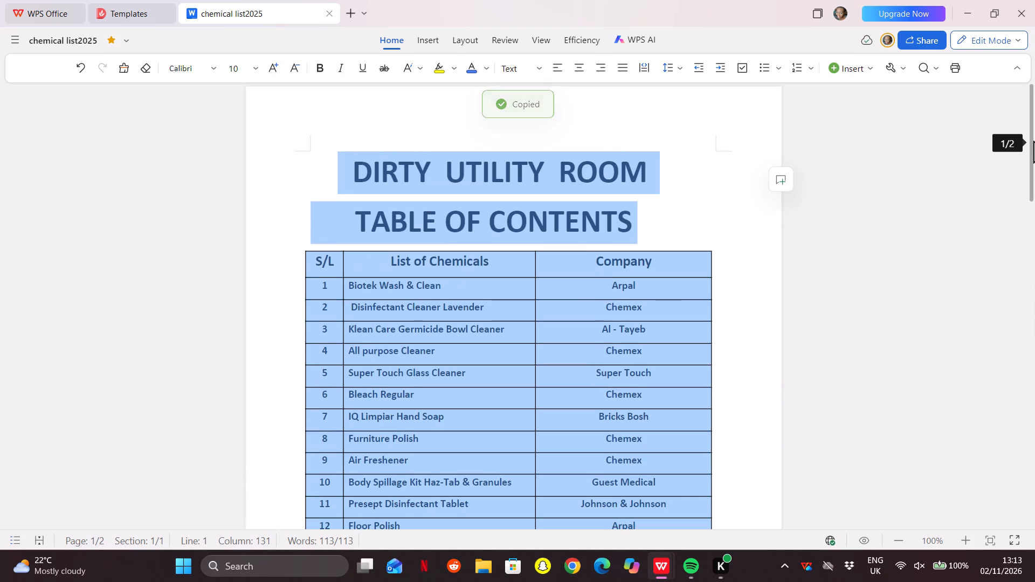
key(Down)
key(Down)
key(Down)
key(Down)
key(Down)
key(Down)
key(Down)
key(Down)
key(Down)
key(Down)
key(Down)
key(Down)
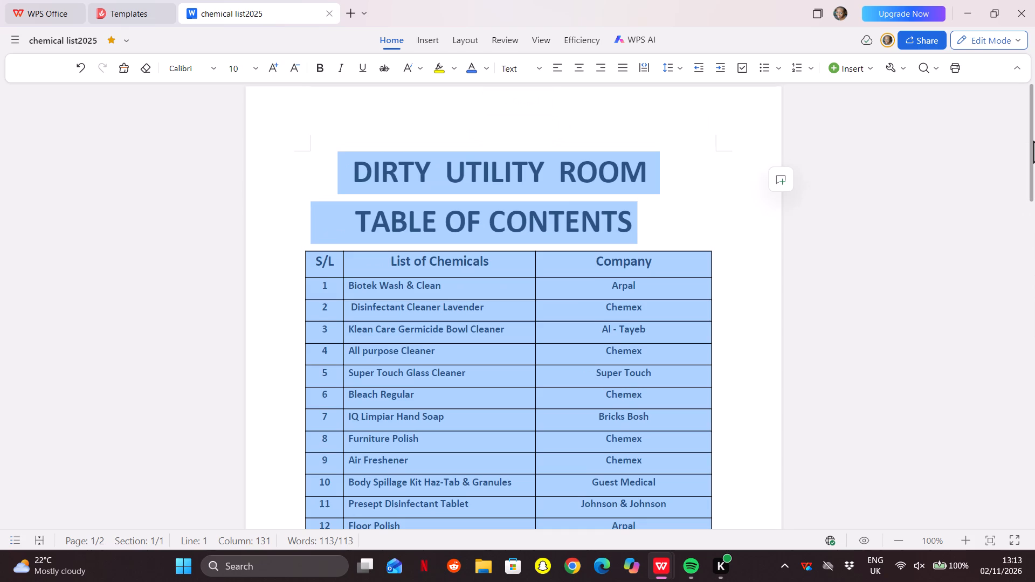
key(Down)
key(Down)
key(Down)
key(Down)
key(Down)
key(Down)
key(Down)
Apply the Heading 1 style to the DIRTY UTILITY ROOM title line above the table.
key(Up)
key(Up)
key(Up)
key(Up)
key(Up)
key(Up)
key(Up)
key(Up)
key(Up)
key(Up)
key(Up)
key(Up)
key(Up)
key(Up)
key(Up)
key(Up)
key(Up)
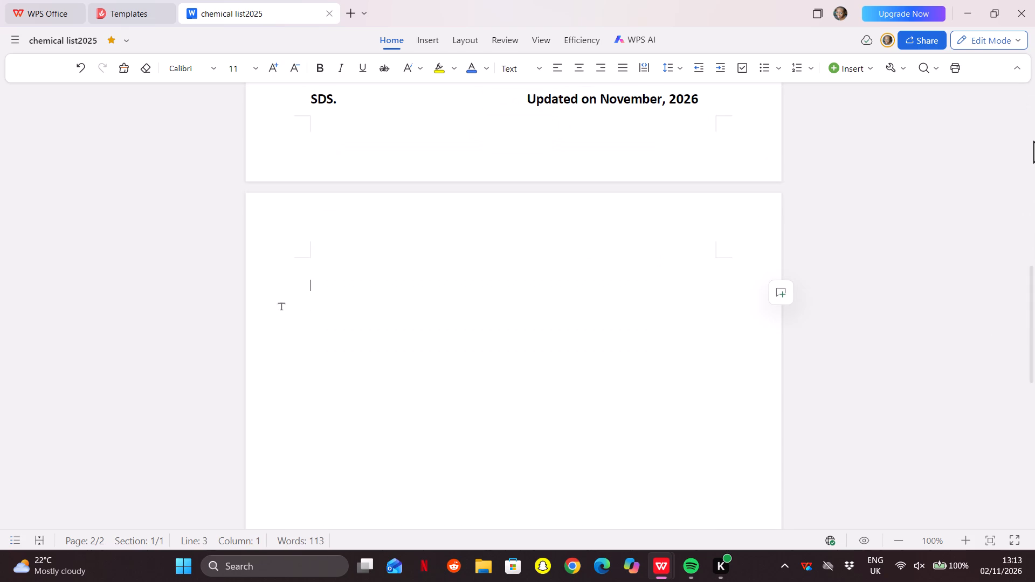
key(Up)
key(Up)
key(Up)
key(Up)
key(Up)
key(Up)
key(Up)
key(Up)
key(Up)
key(Up)
key(Up)
key(Up)
key(Up)
key(Up)
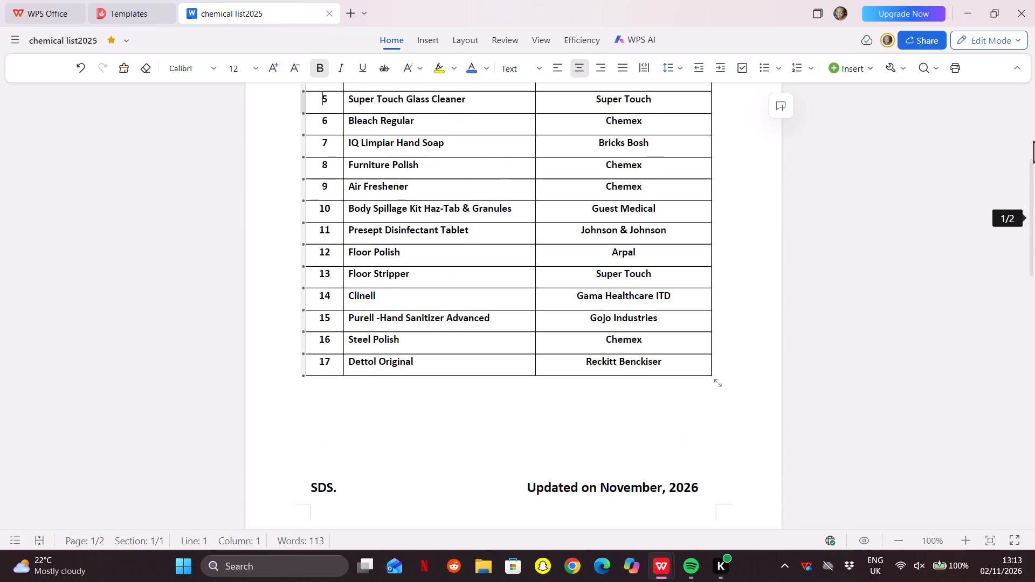
key(Up)
key(Up)
key(Up)
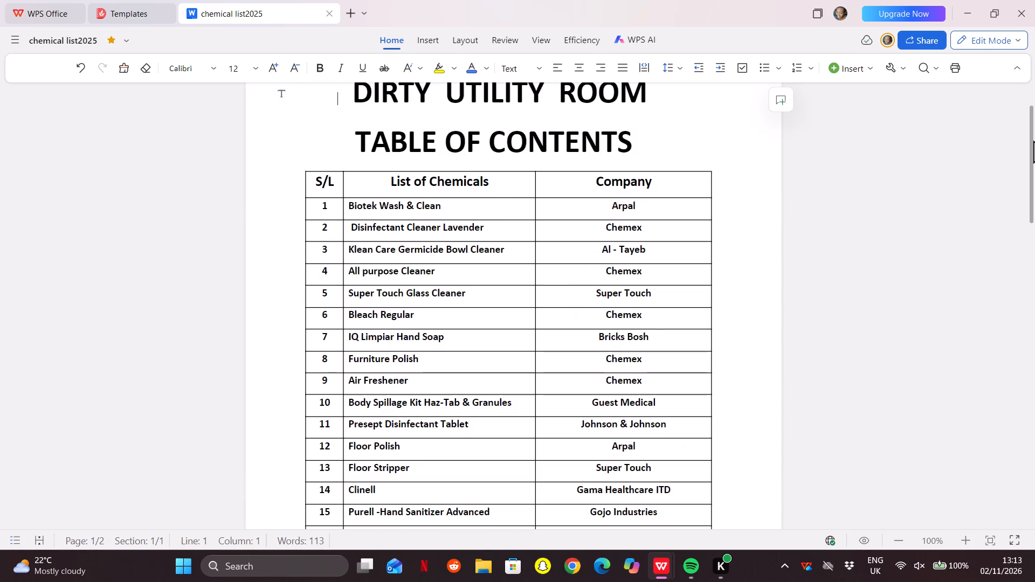
click(520, 71)
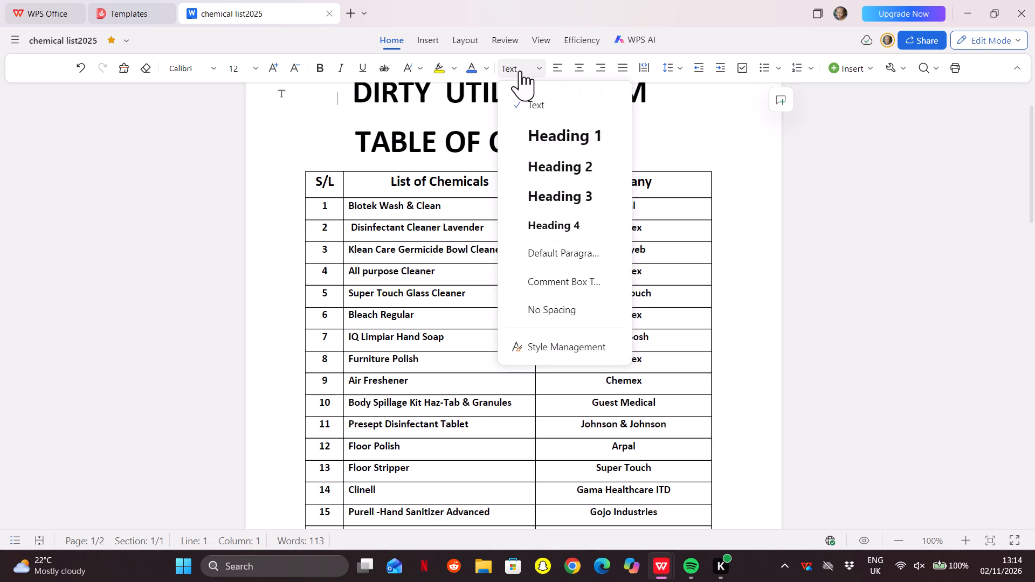
click(570, 131)
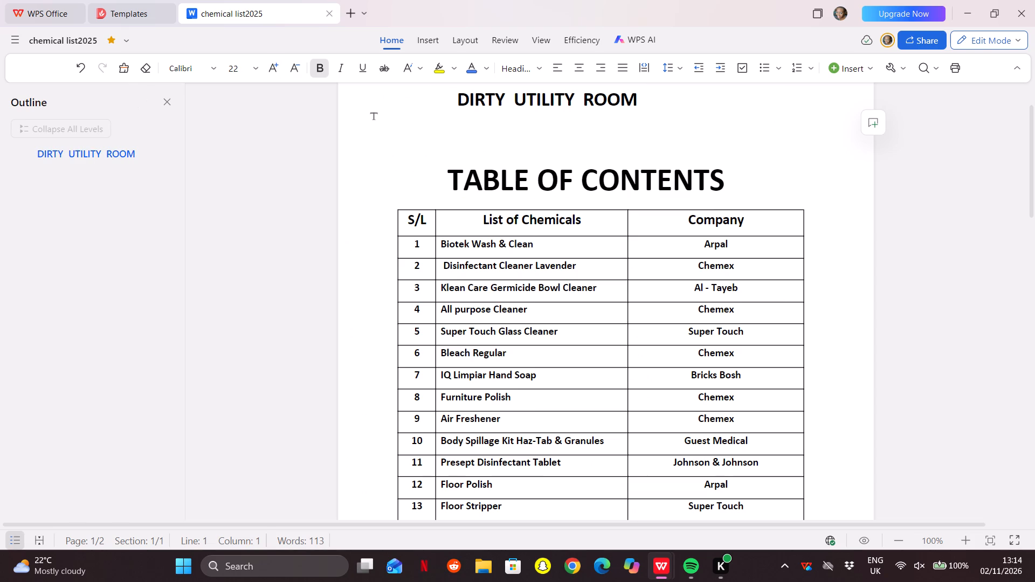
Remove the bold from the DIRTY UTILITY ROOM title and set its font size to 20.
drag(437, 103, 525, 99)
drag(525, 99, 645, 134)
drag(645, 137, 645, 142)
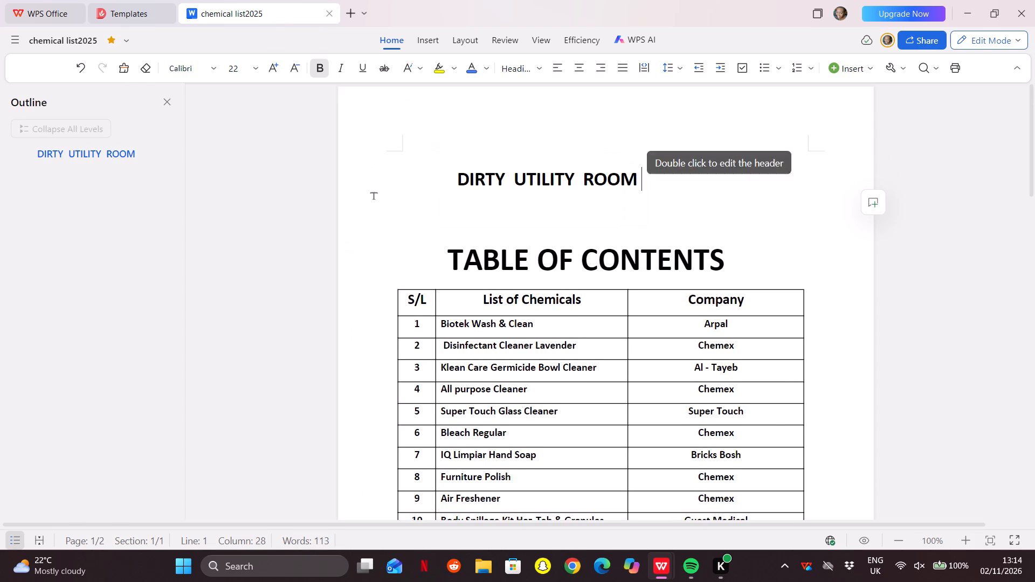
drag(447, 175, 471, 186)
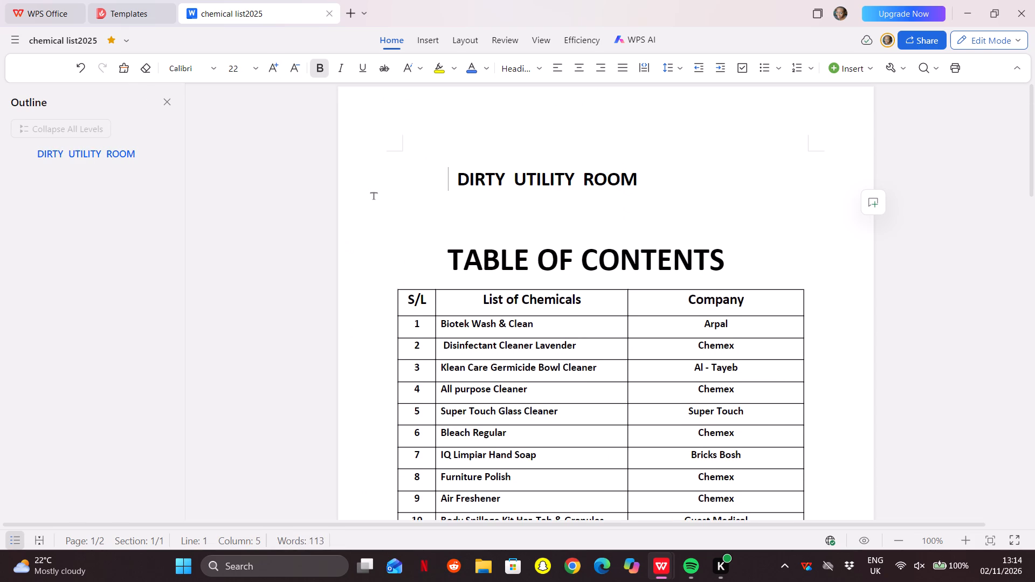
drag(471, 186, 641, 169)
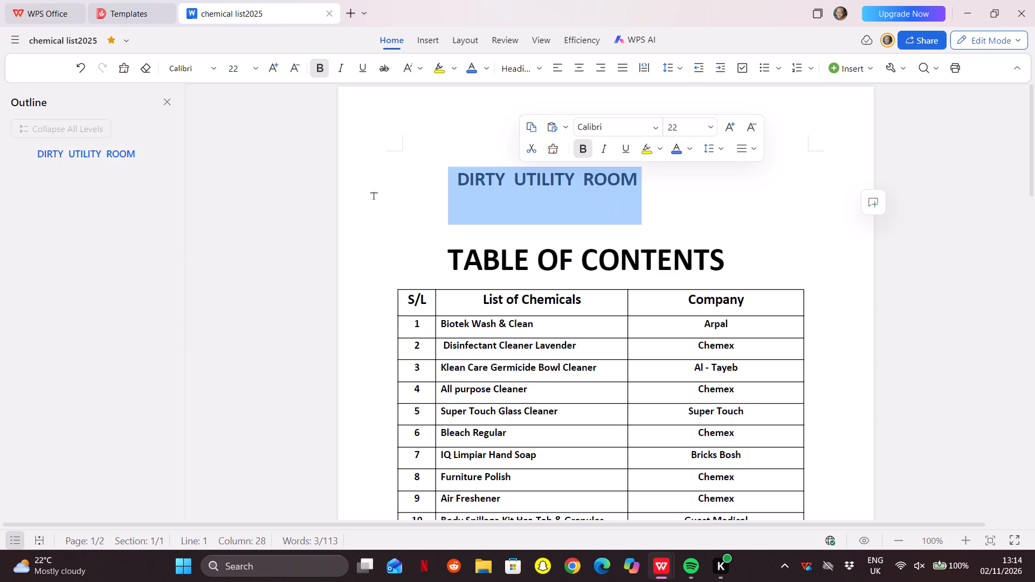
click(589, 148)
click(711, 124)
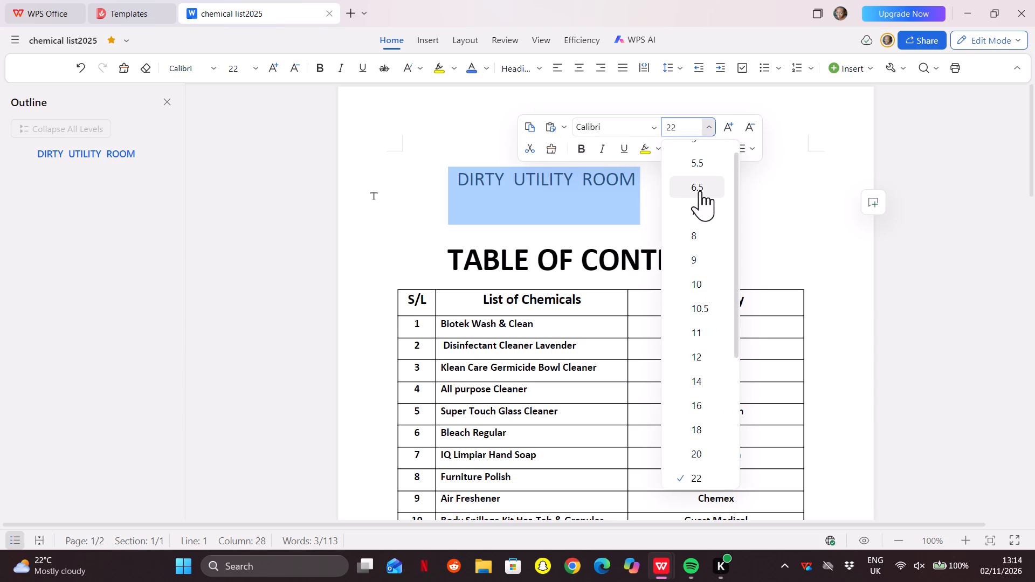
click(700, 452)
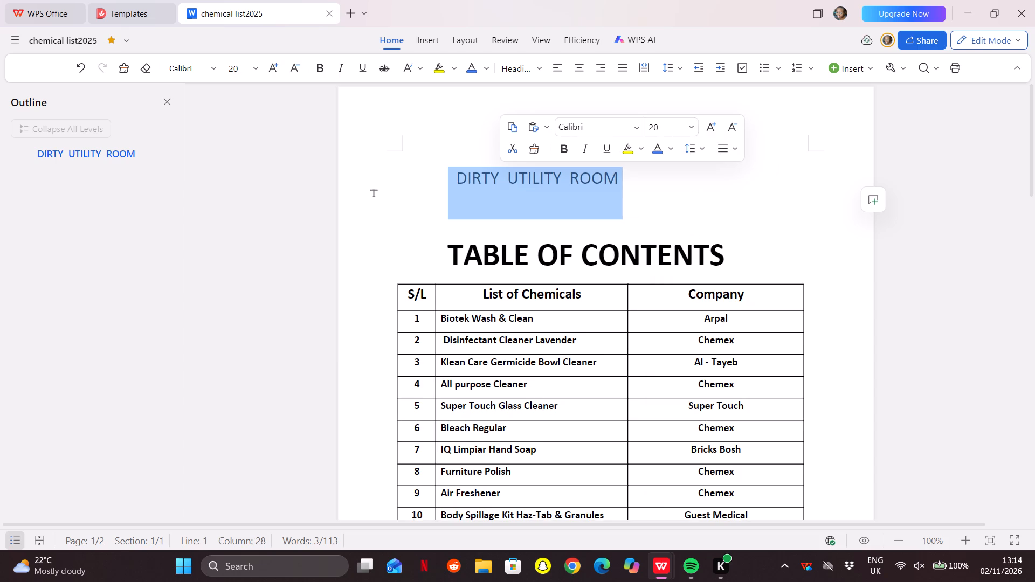
Set the DIRTY UTILITY ROOM title's font size to 24 and make it bold.
click(691, 124)
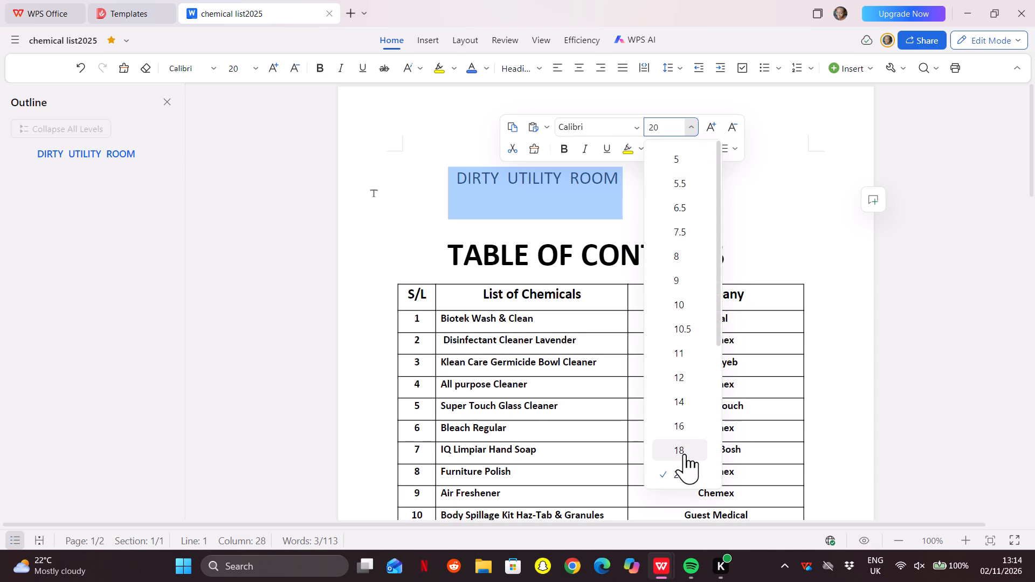
key(Down)
key(Down)
key(Down)
key(Down)
key(Up)
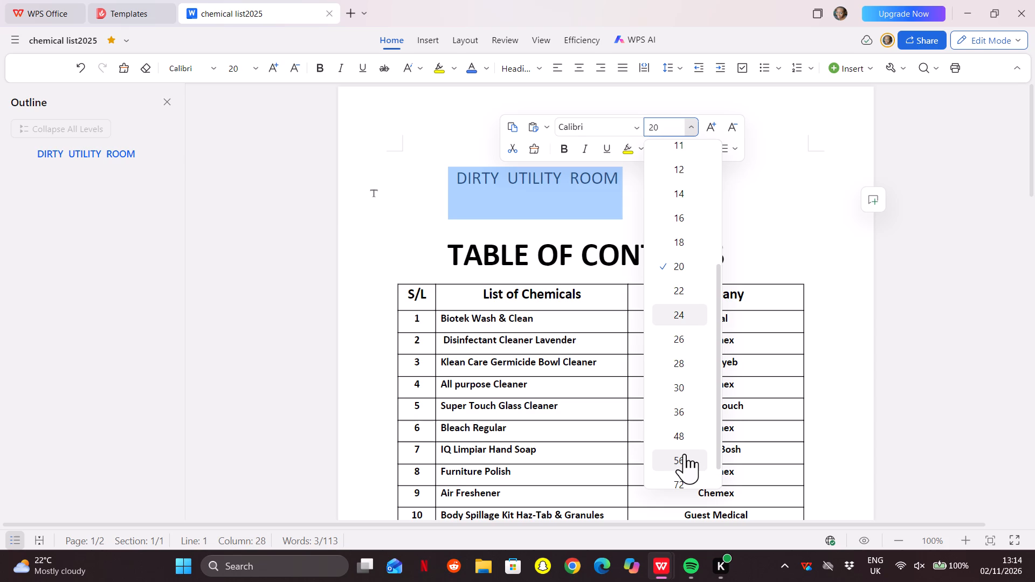
key(Up)
key(Down)
click(689, 314)
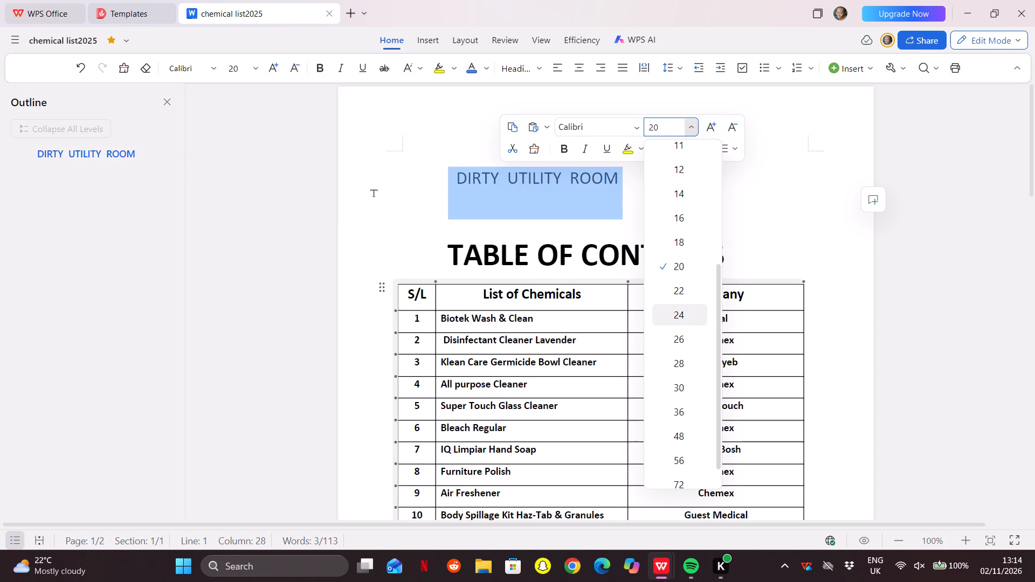
click(597, 145)
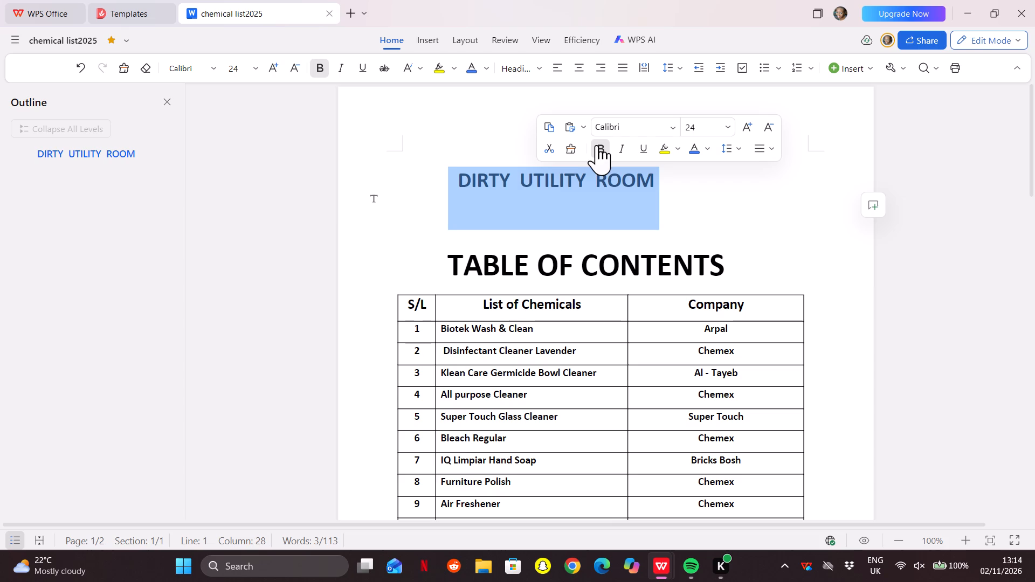
Highlight the DIRTY UTILITY ROOM title in cyan and set its font colour to Automatic.
click(678, 148)
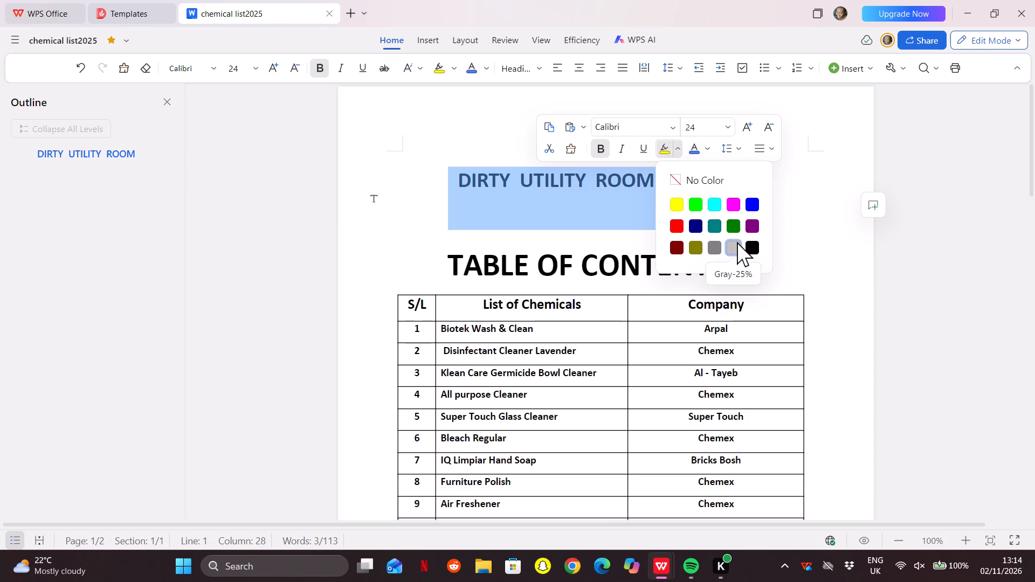
click(712, 204)
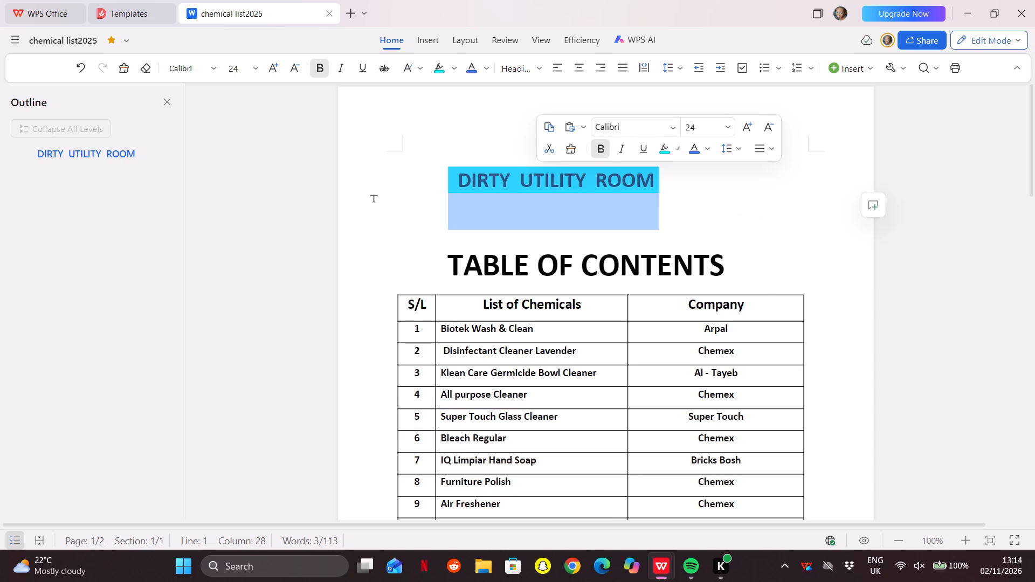
click(707, 149)
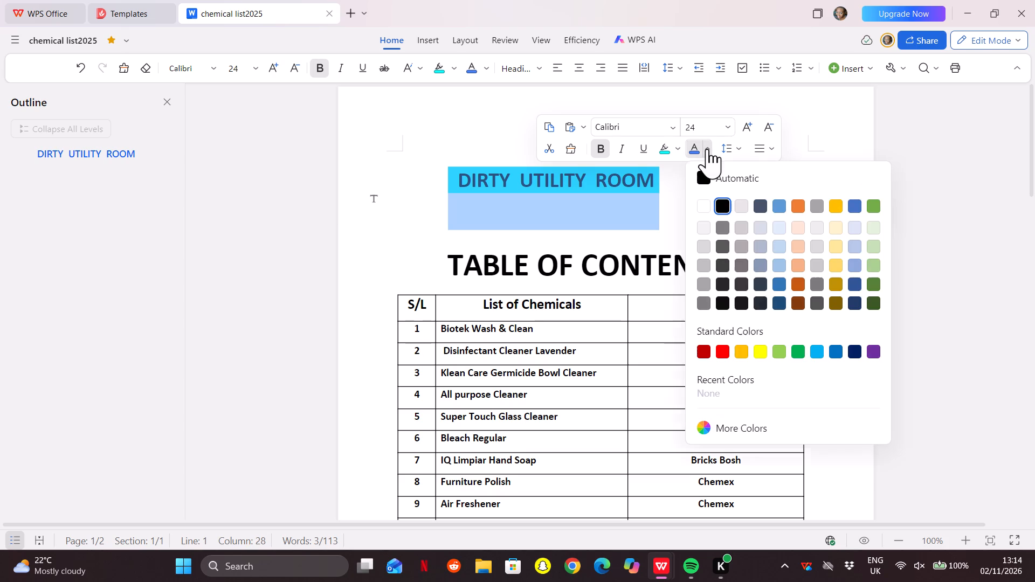
click(705, 177)
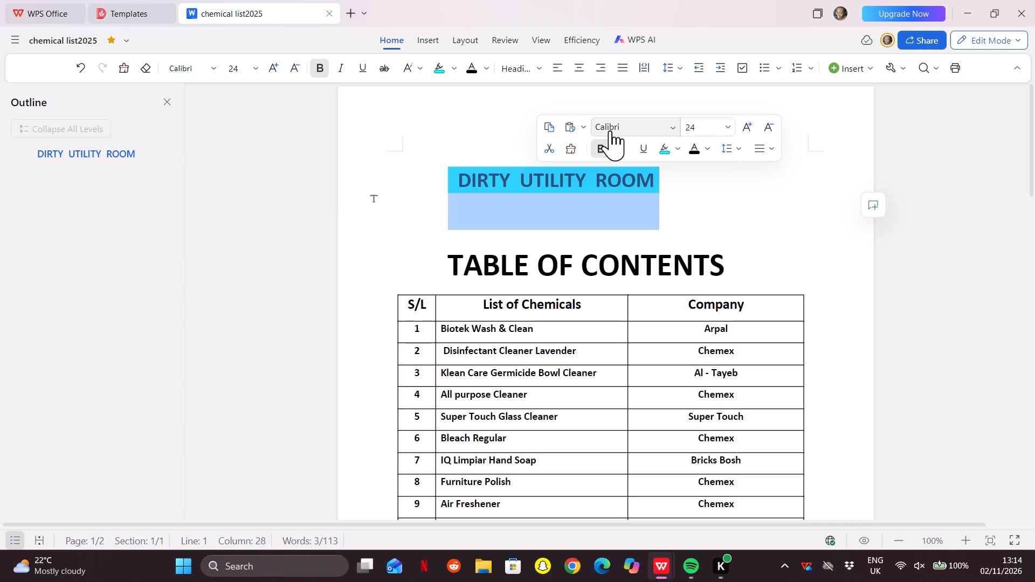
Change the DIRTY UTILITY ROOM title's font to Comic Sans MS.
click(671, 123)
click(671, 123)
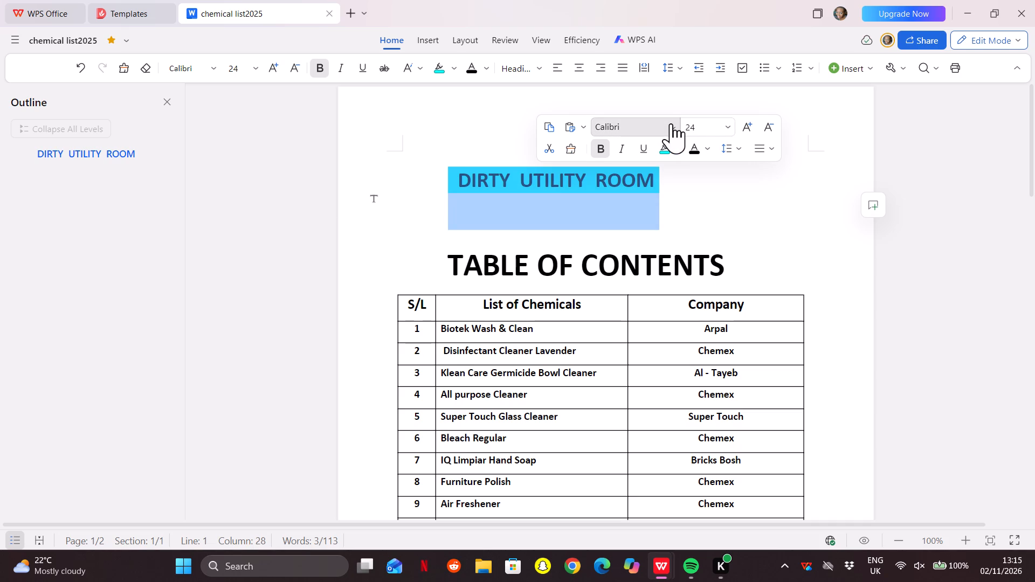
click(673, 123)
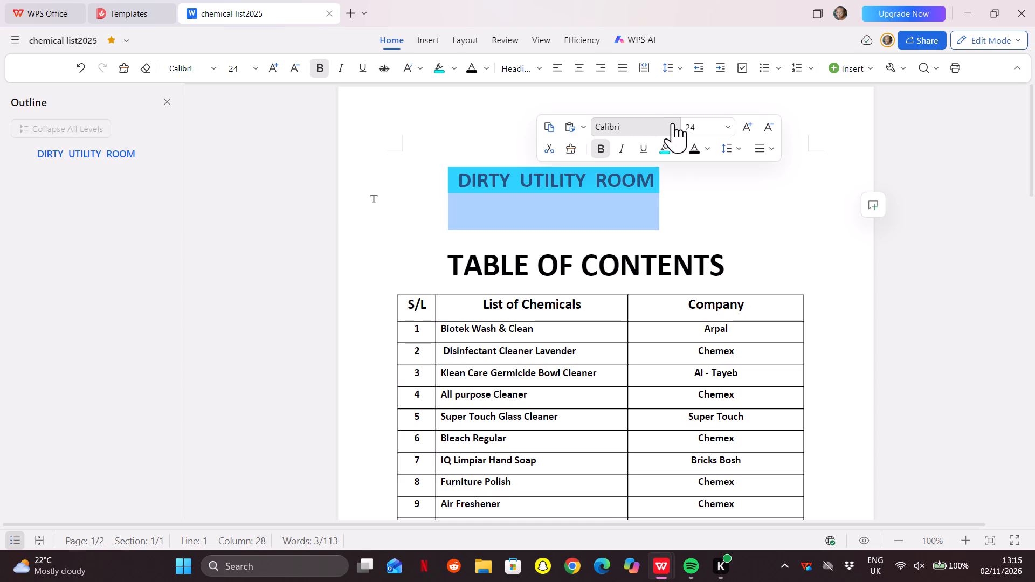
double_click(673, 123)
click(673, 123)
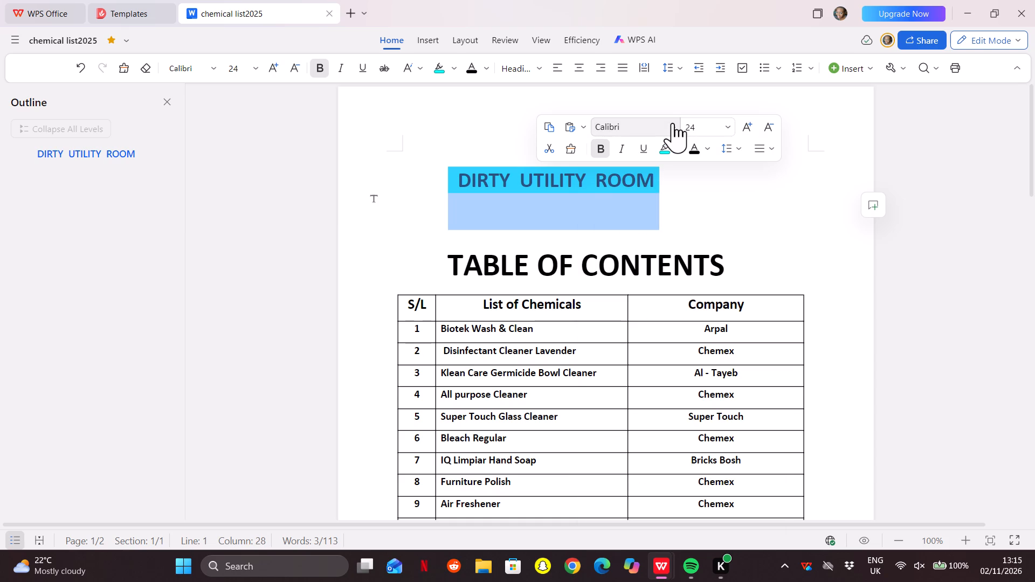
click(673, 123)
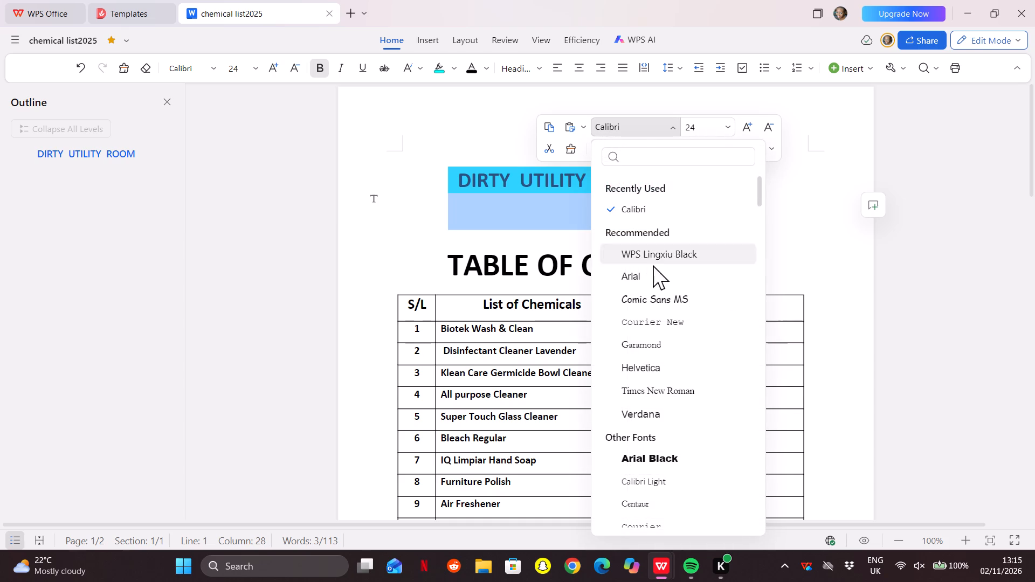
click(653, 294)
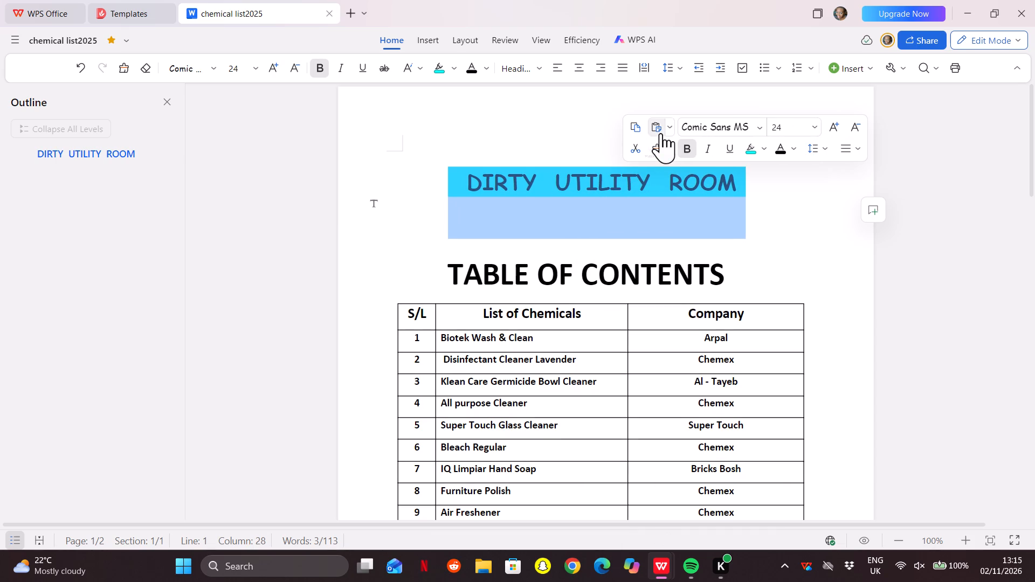
Change the DIRTY UTILITY ROOM title's font to Arial Black and deselect the title.
click(760, 126)
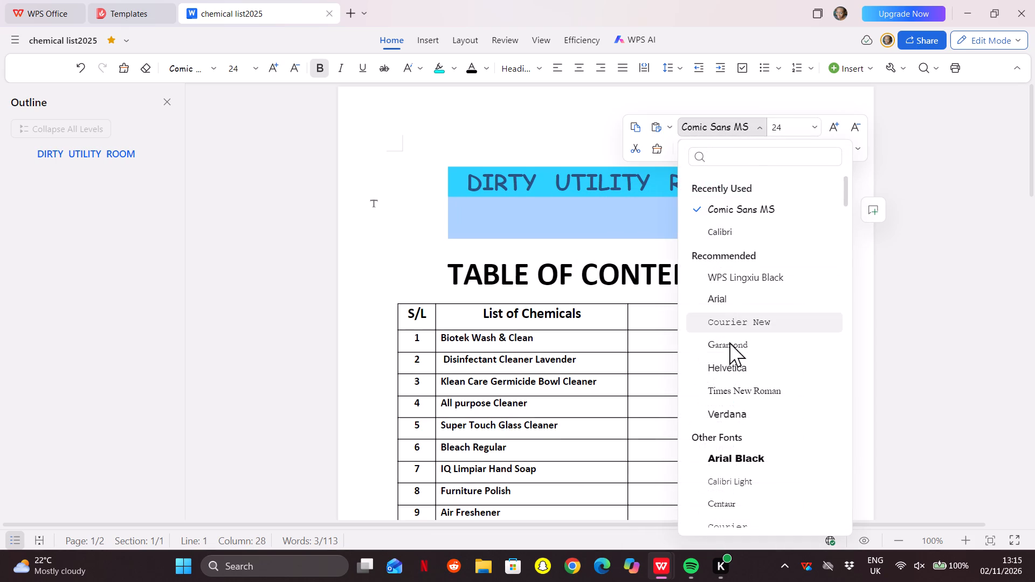
click(724, 450)
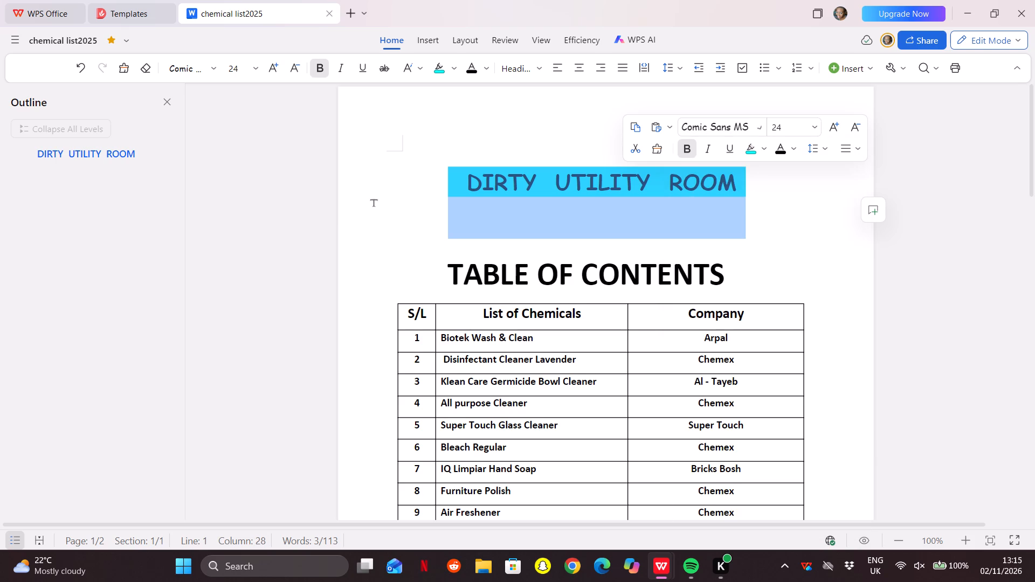
click(896, 356)
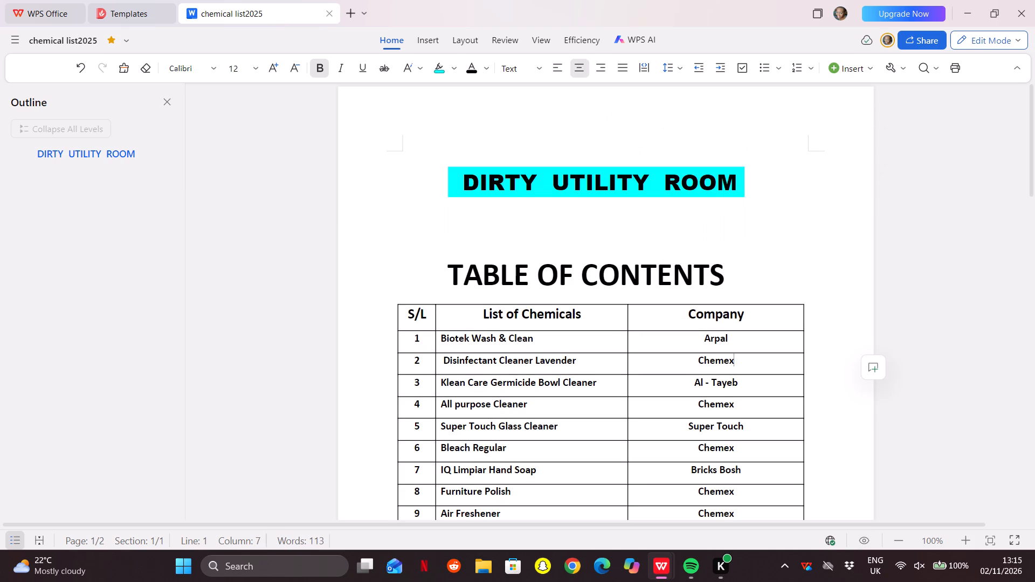
click(641, 226)
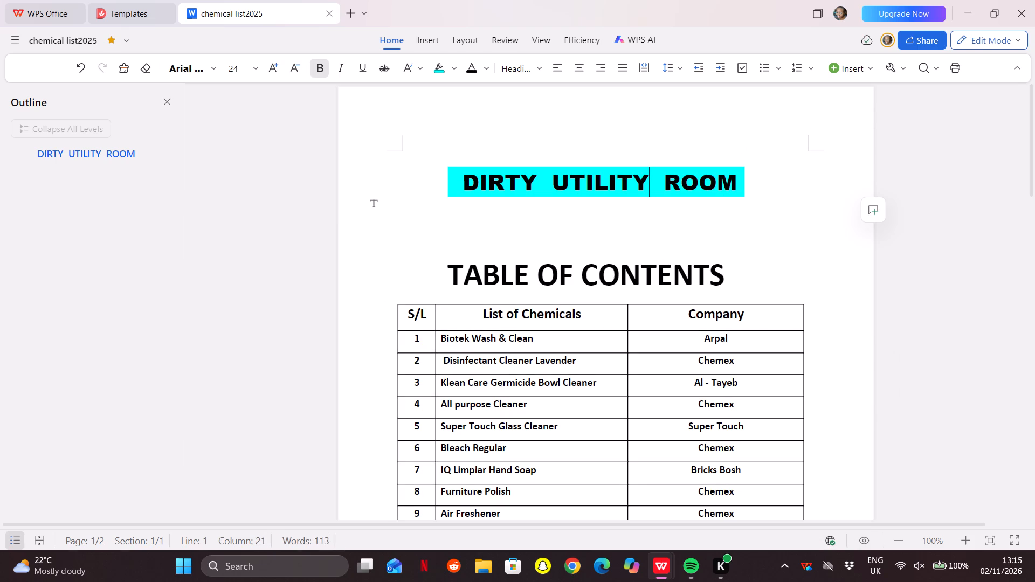
Delete two of the leading spaces in front of the TABLE OF CONTENTS line.
click(441, 280)
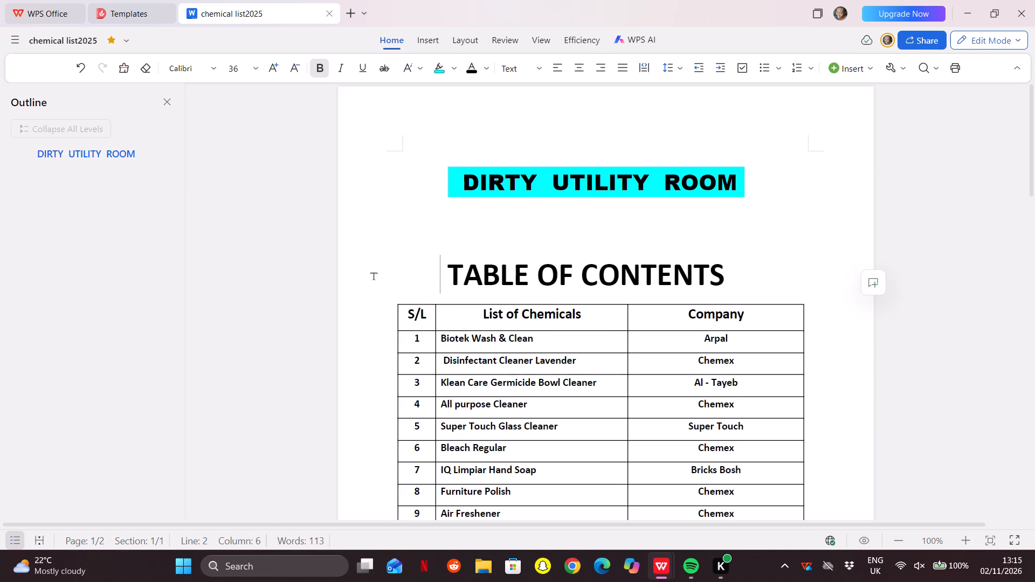
key(BackSpace)
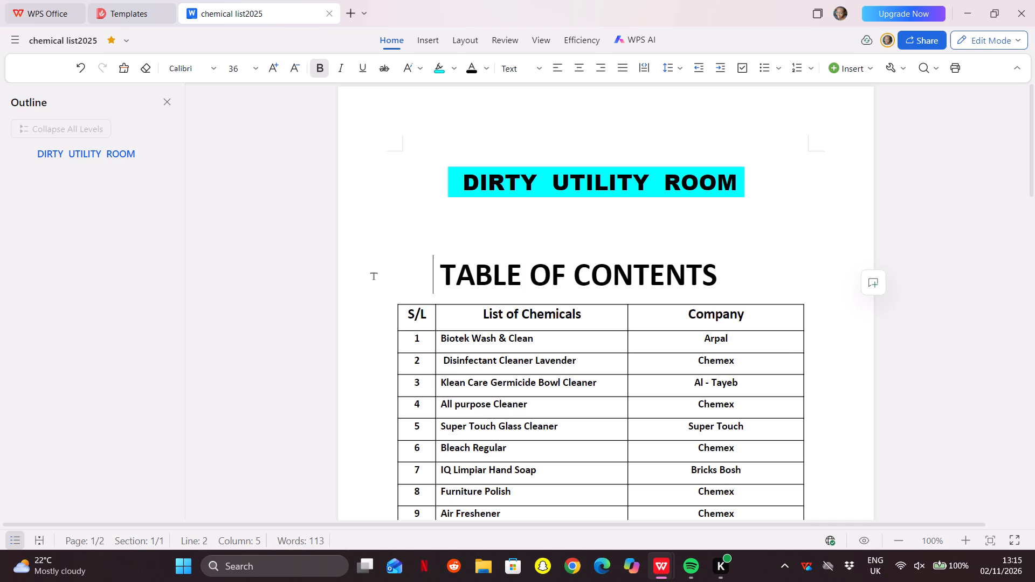
key(Delete)
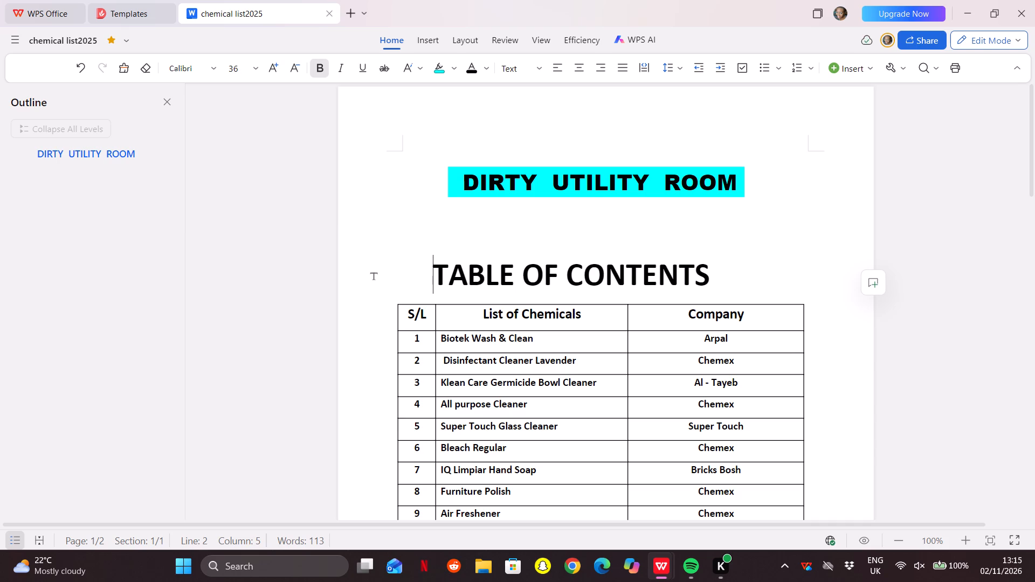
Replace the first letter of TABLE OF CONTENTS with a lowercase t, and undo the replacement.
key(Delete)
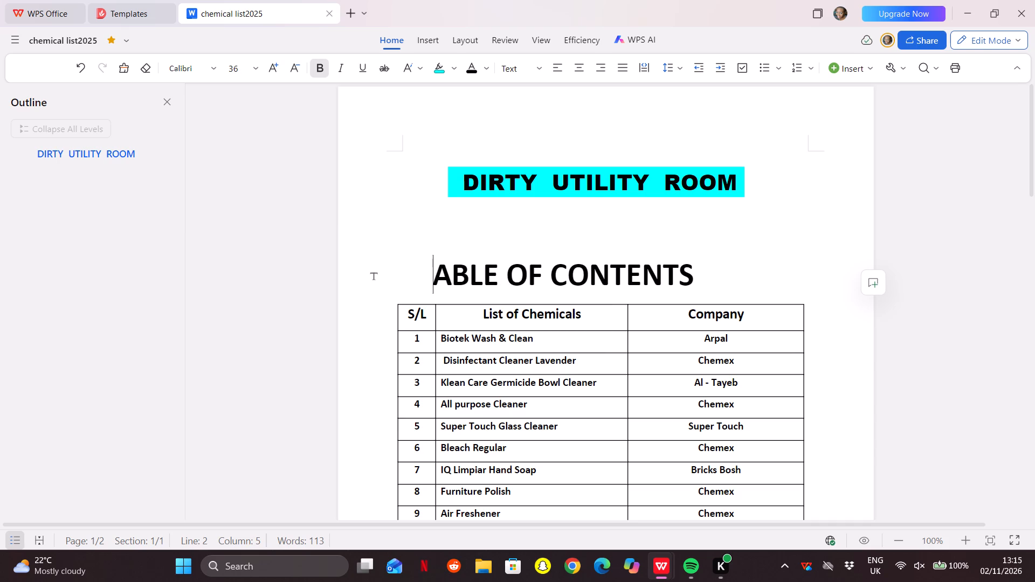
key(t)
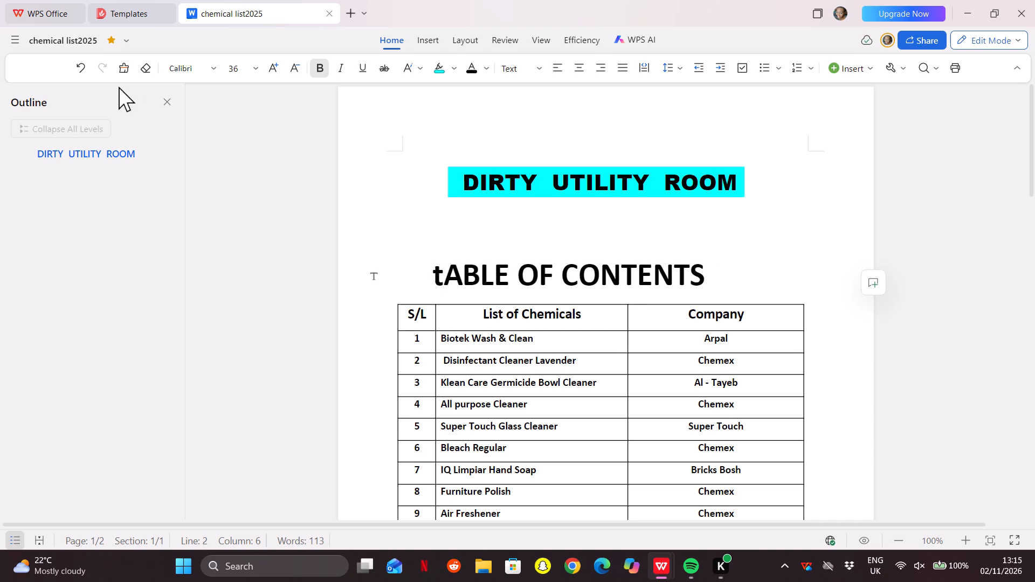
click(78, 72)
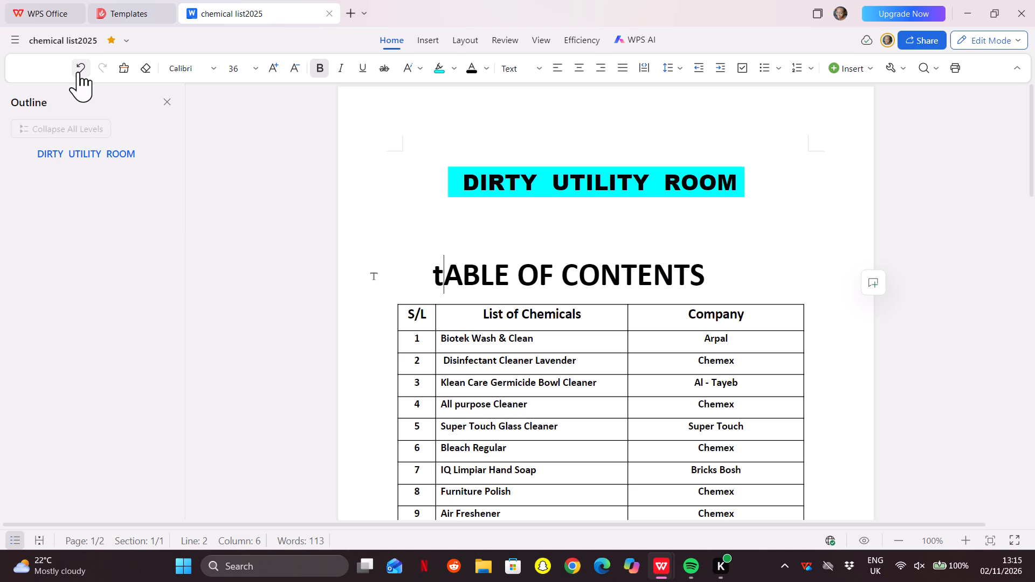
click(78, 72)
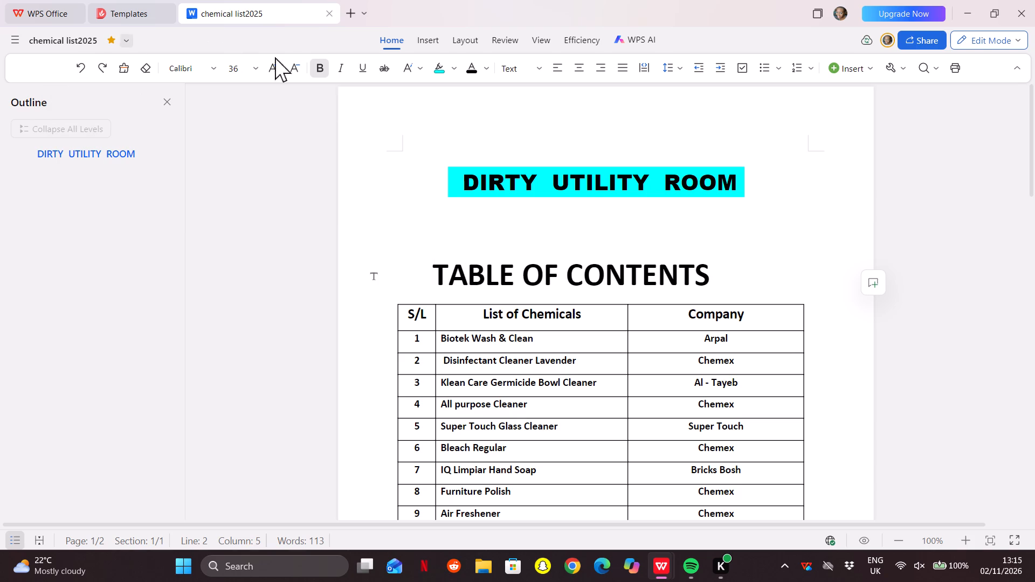
Delete the remaining four leading spaces in front of the TABLE OF CONTENTS line.
click(495, 231)
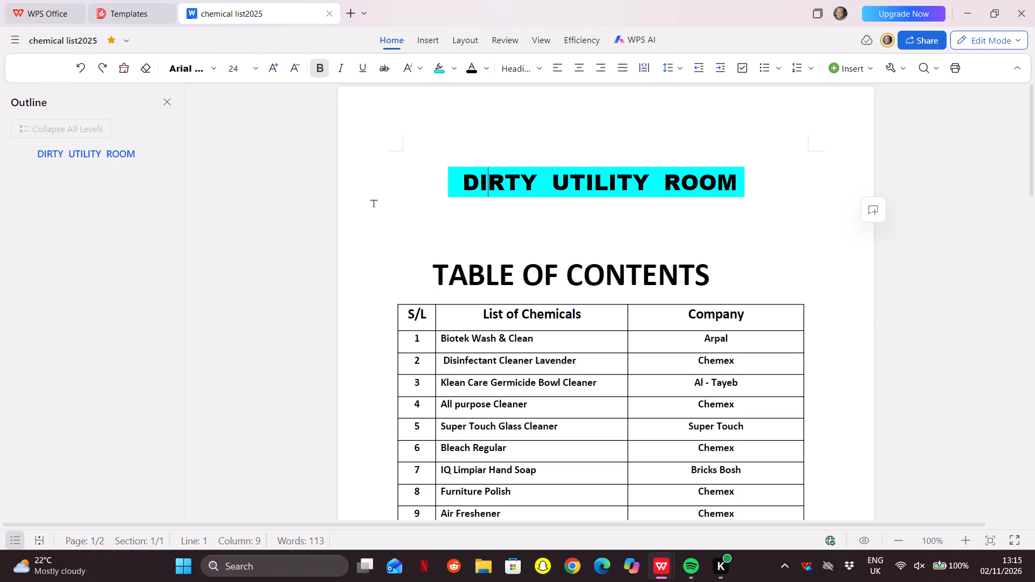
click(448, 227)
click(431, 274)
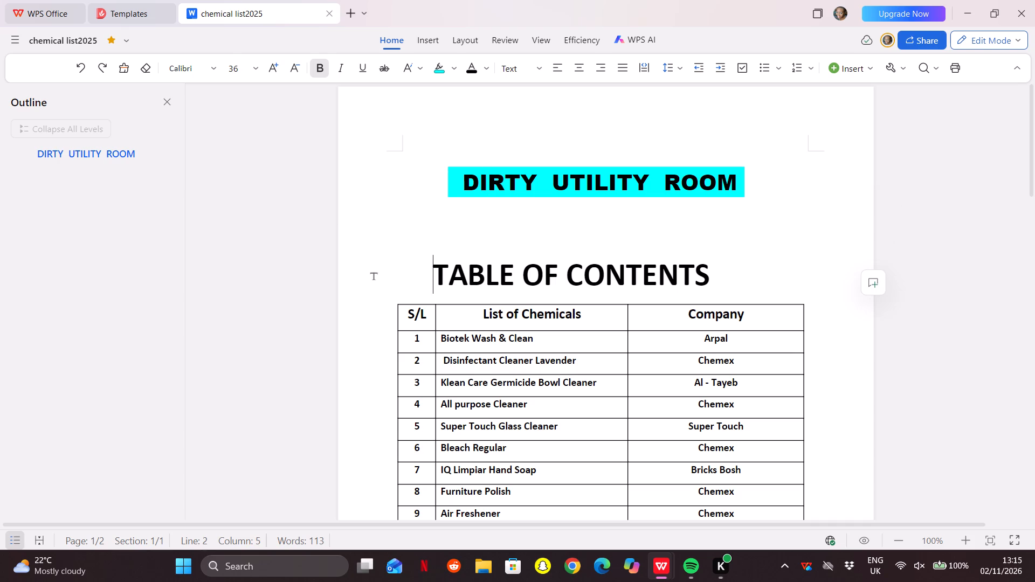
key(BackSpace)
key(BackSpace)
key(BackSpace)
key(BackSpace)
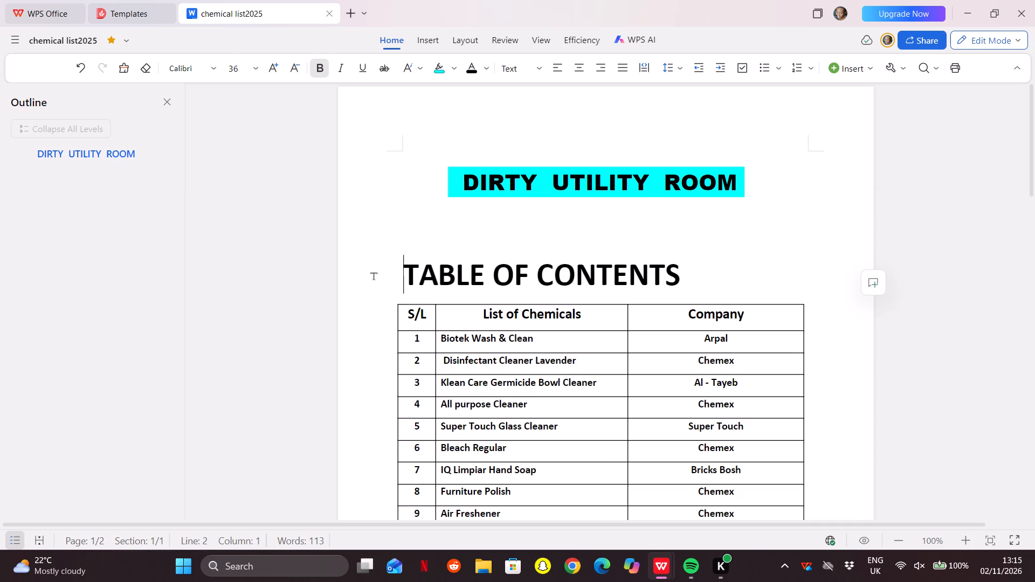
Join TABLE OF CONTENTS to the end of the DIRTY UTILITY ROOM title and split it back onto its own line.
key(BackSpace)
key(BackSpace)
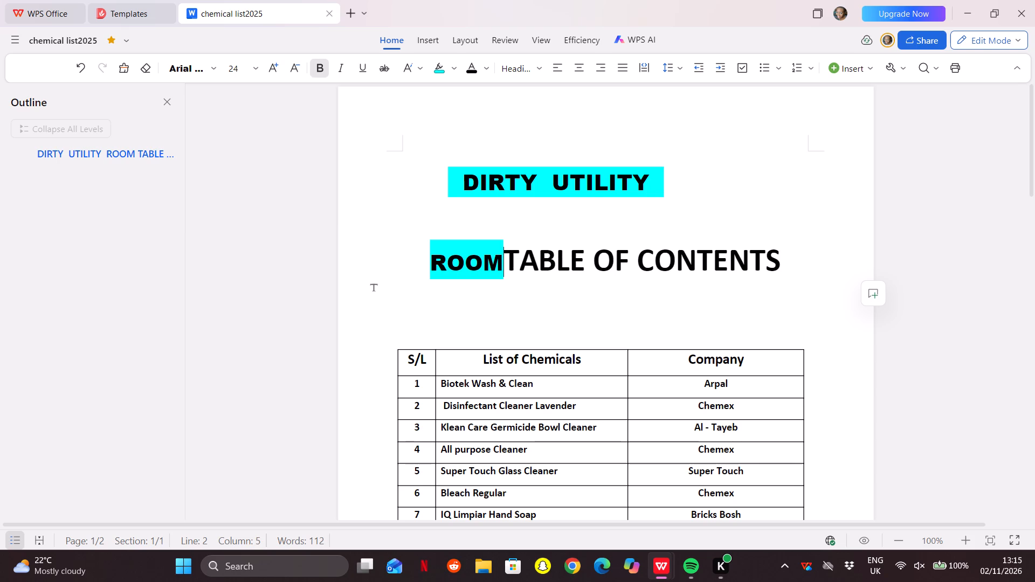
key(Return)
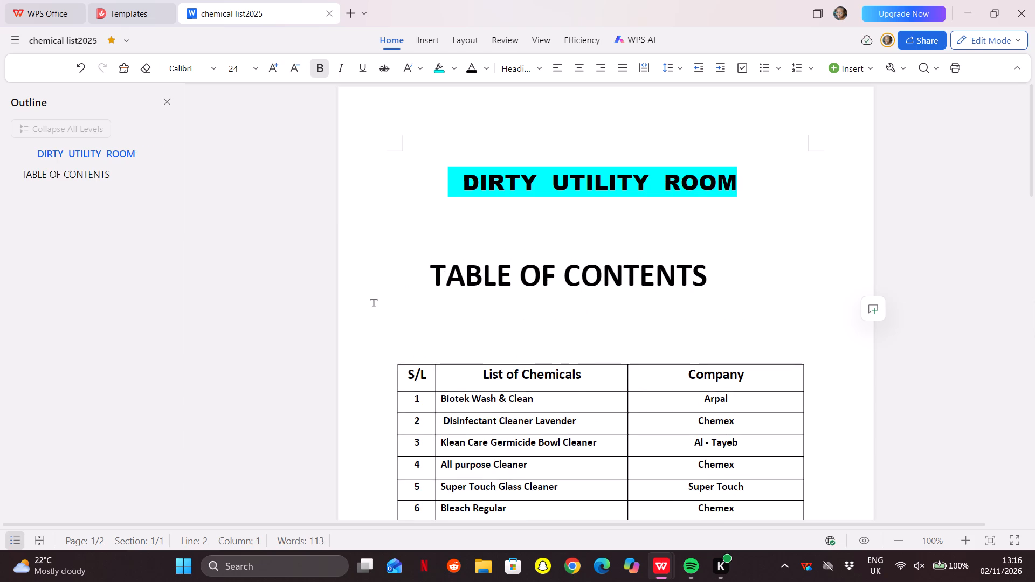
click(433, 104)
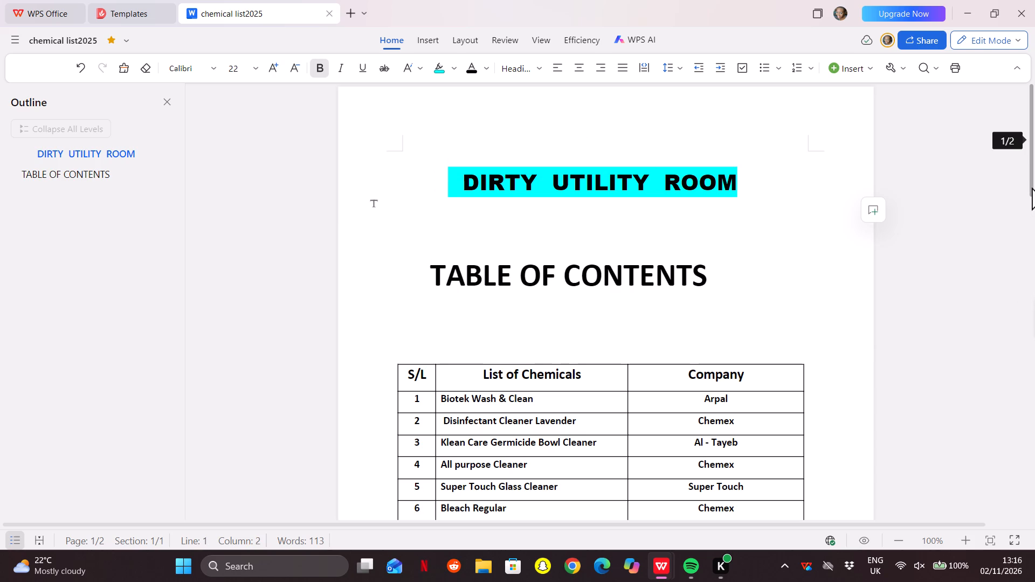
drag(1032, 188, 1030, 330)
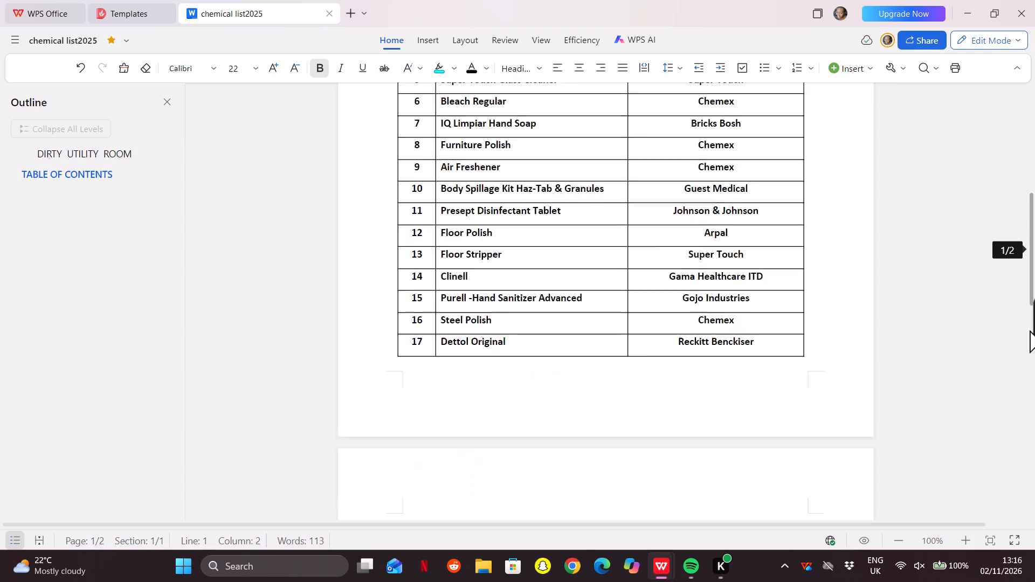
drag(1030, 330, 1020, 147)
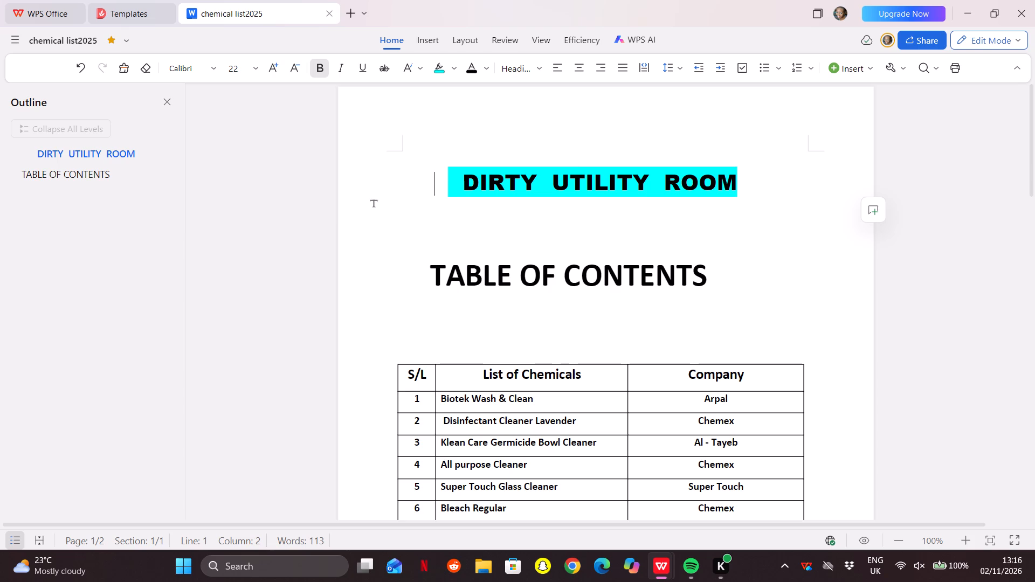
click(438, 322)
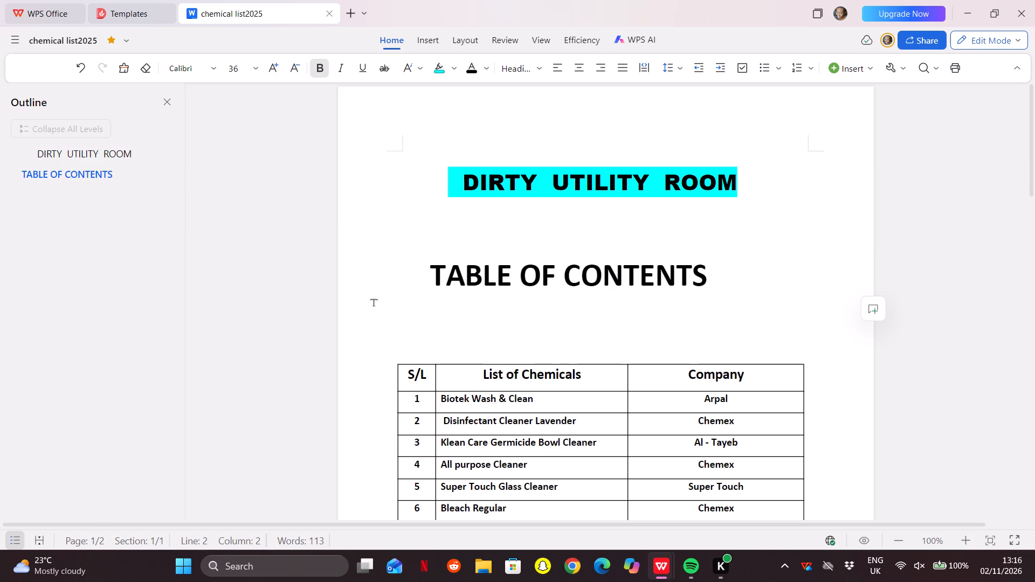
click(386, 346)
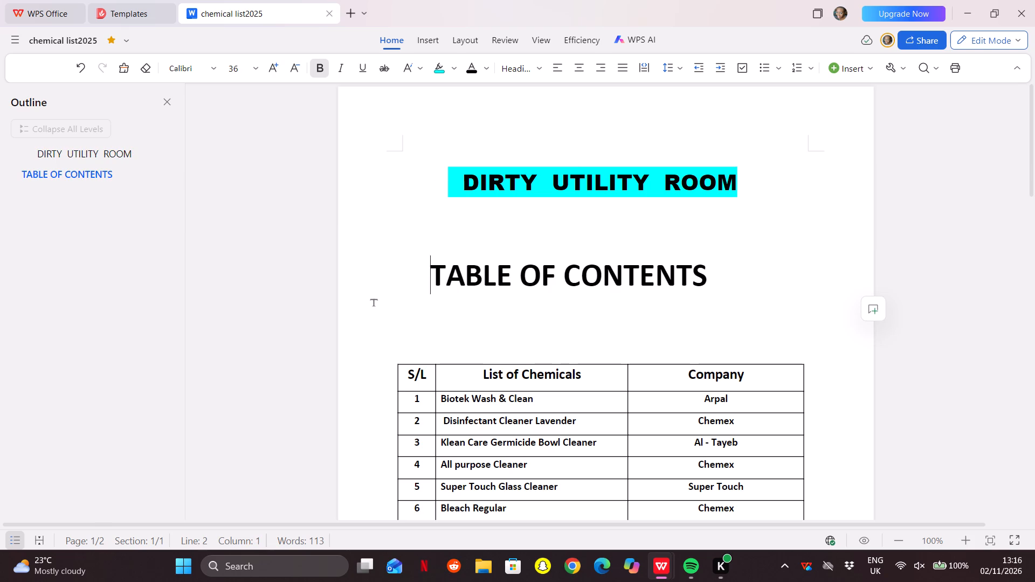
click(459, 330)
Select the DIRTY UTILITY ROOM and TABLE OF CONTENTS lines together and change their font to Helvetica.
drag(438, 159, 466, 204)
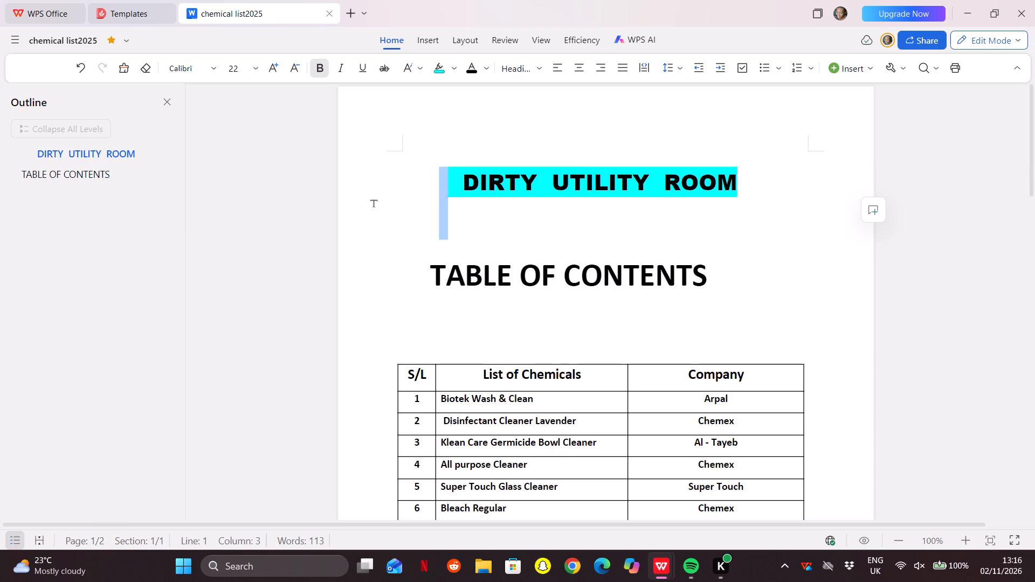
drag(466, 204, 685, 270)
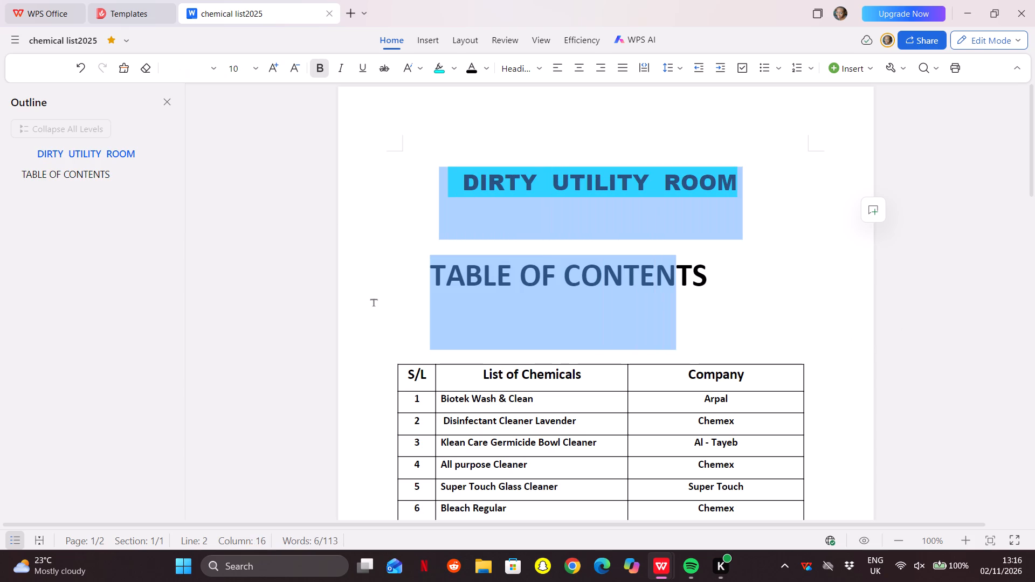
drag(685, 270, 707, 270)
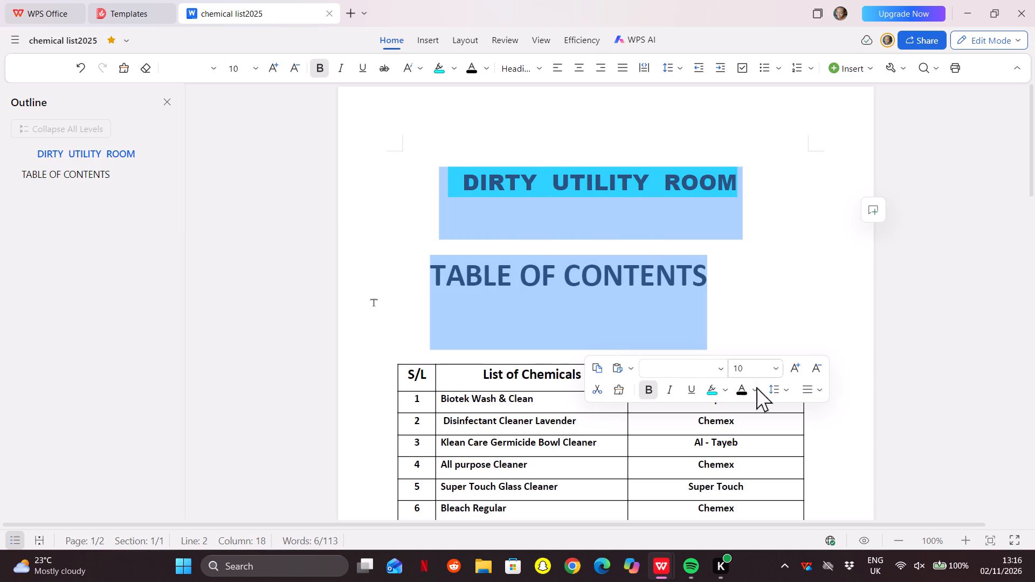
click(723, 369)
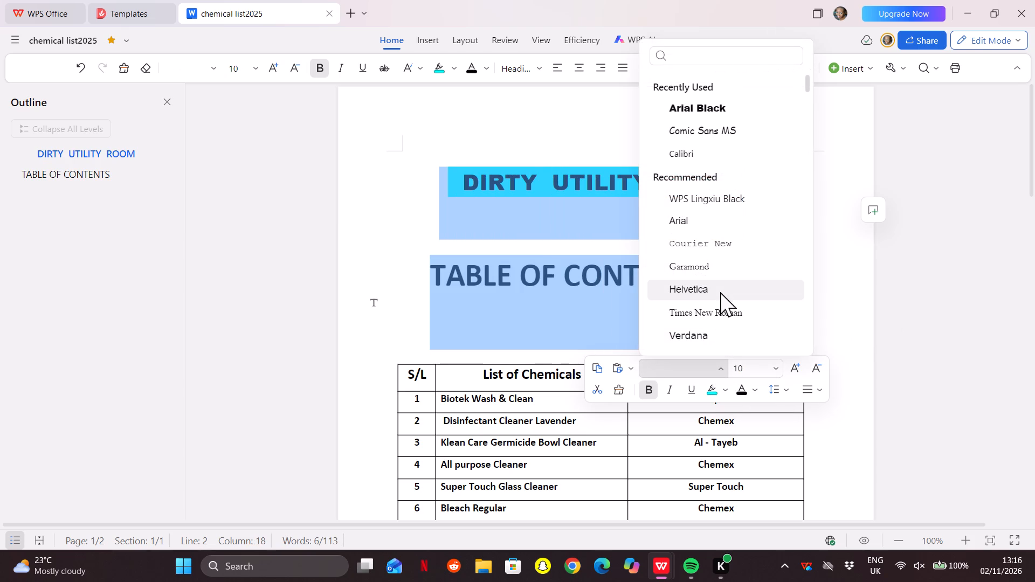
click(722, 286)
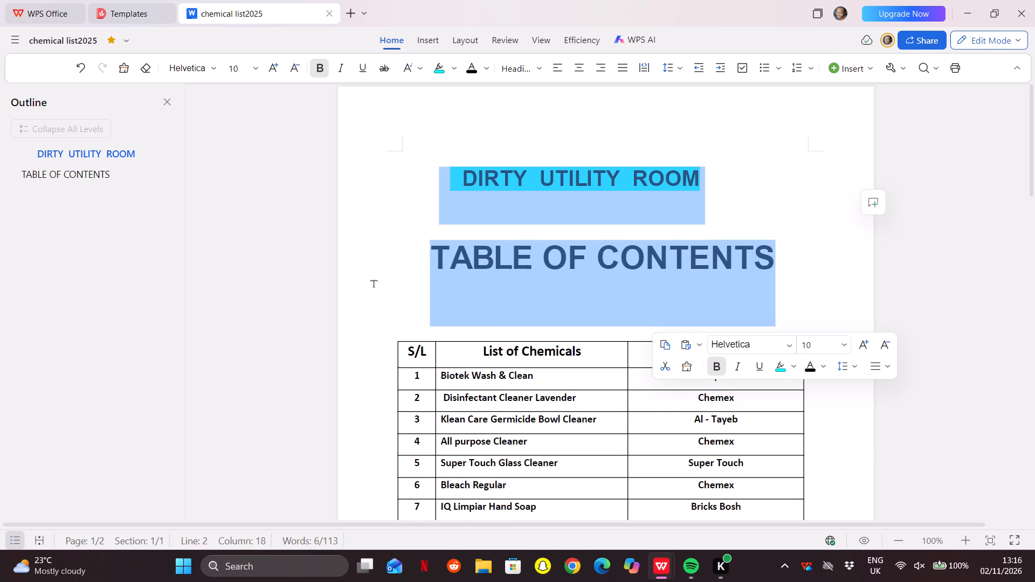
Remove the highlight colour from the selected DIRTY UTILITY ROOM and TABLE OF CONTENTS lines.
click(792, 364)
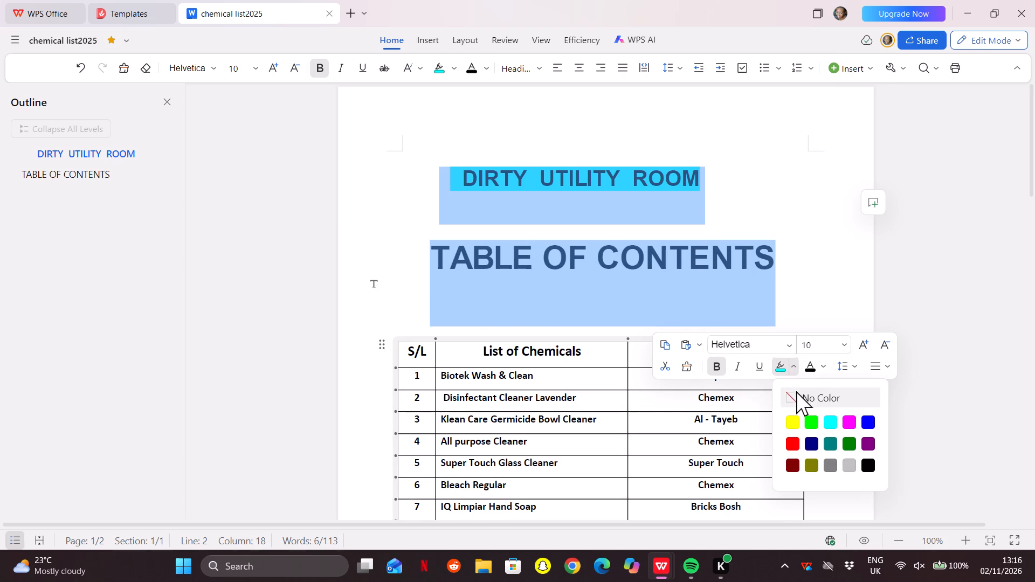
click(812, 396)
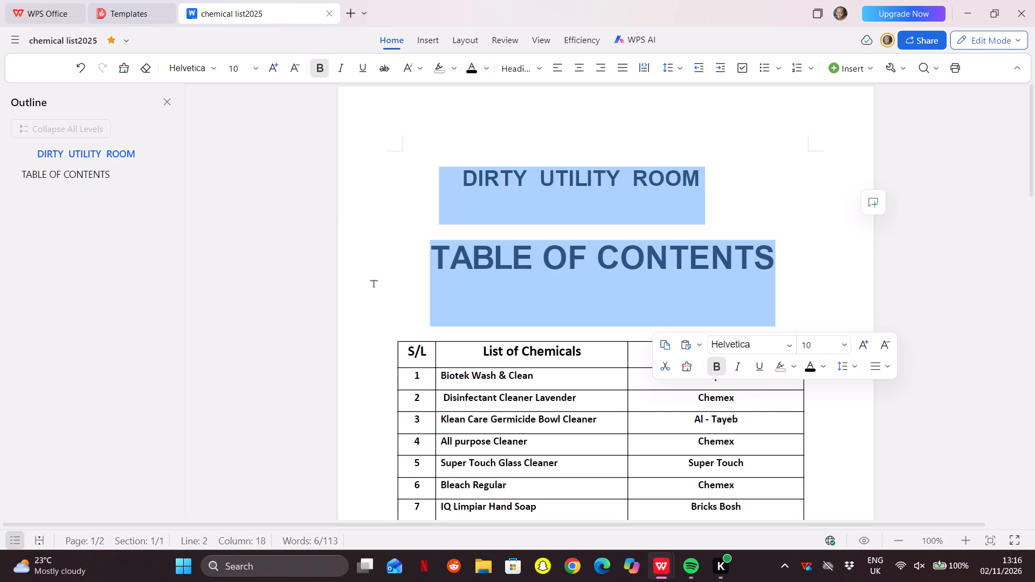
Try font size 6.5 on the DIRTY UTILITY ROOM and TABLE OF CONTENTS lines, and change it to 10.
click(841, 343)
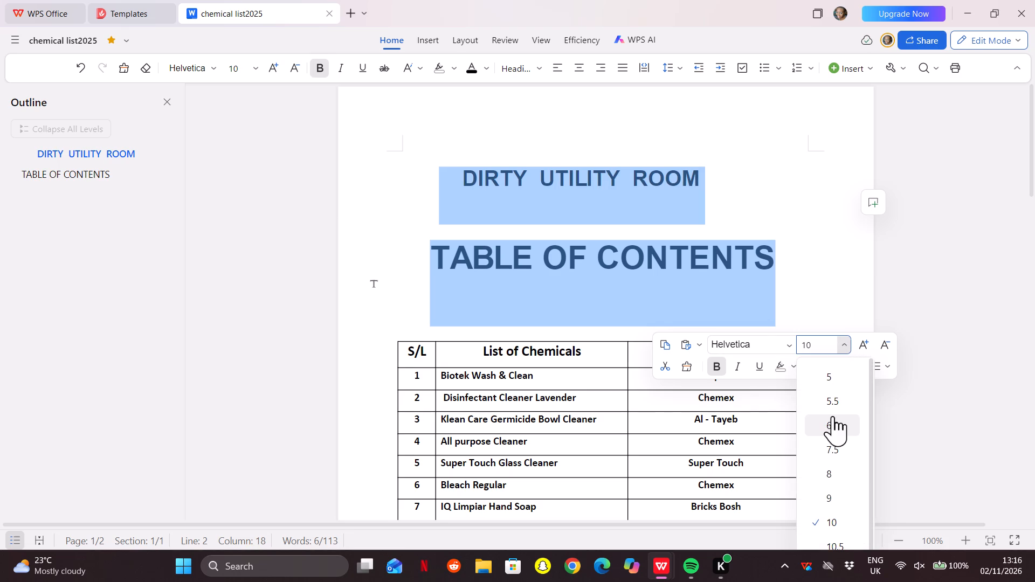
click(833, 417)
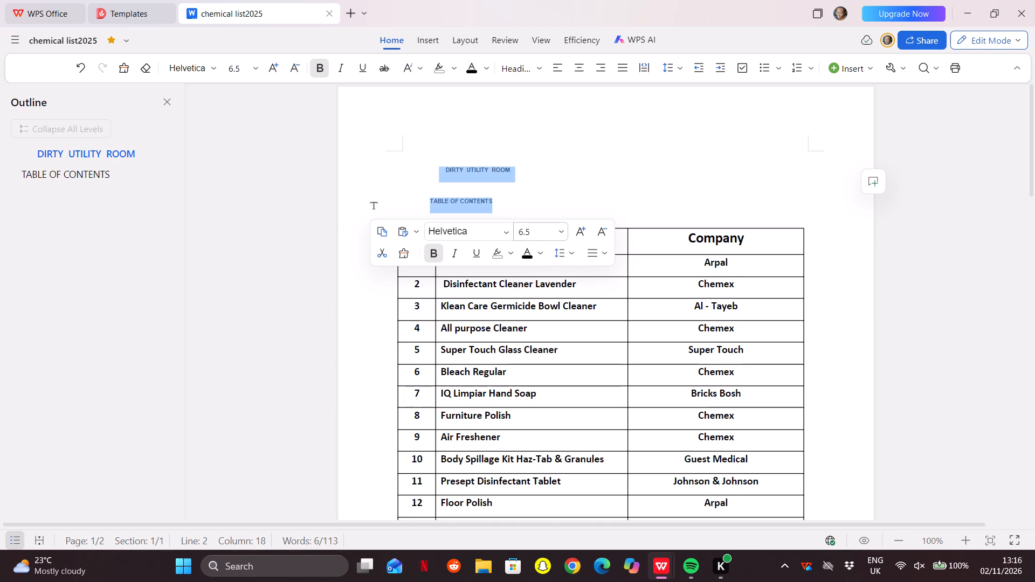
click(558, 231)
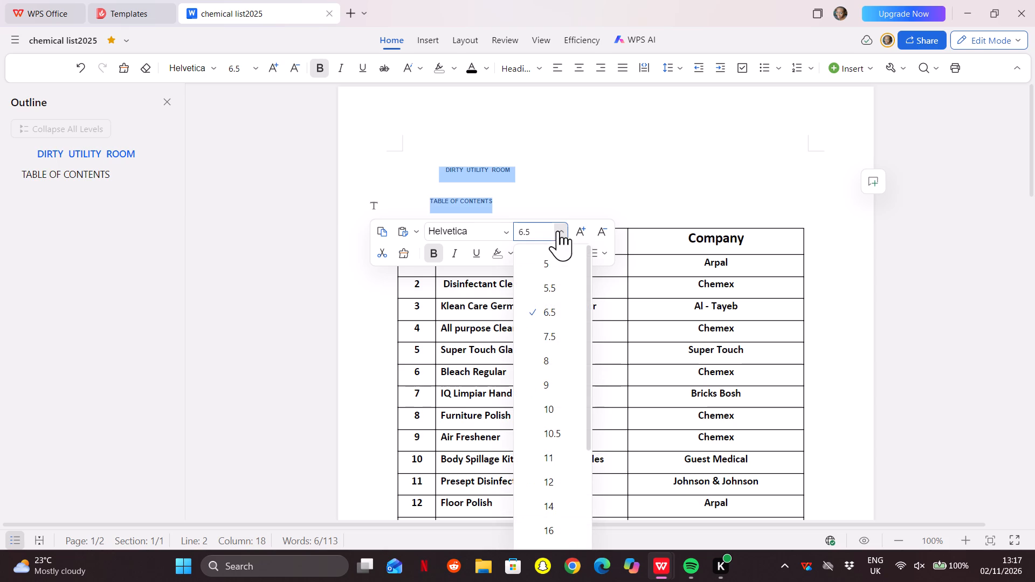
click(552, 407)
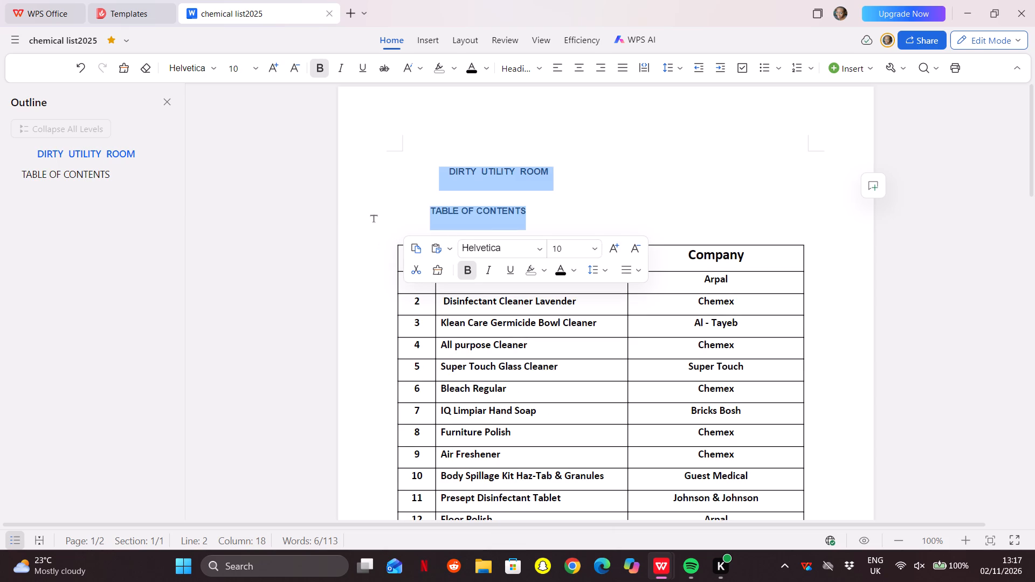
Toggle bold twice on the DIRTY UTILITY ROOM and TABLE OF CONTENTS lines and change their font to Calibri.
click(468, 272)
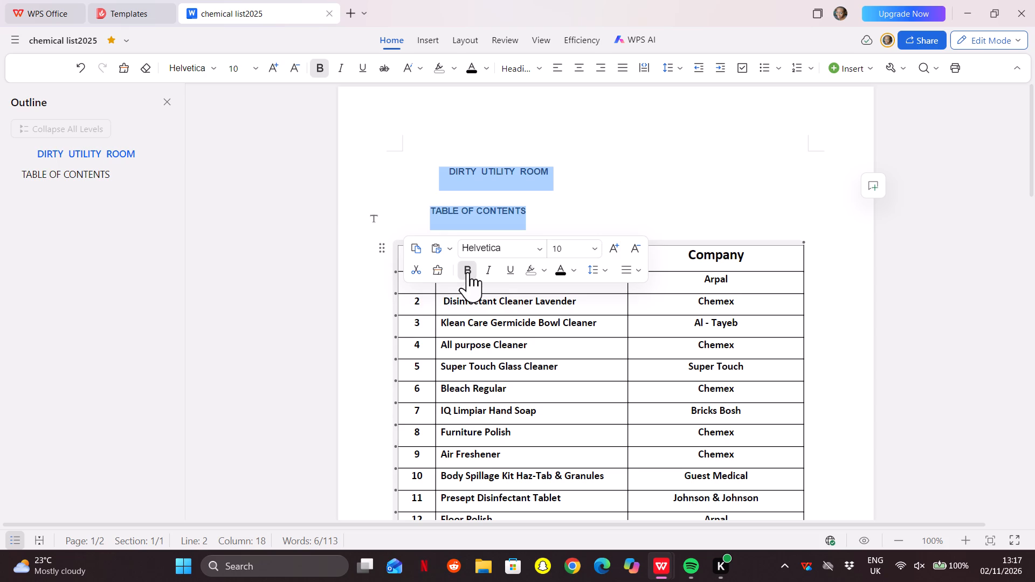
click(468, 272)
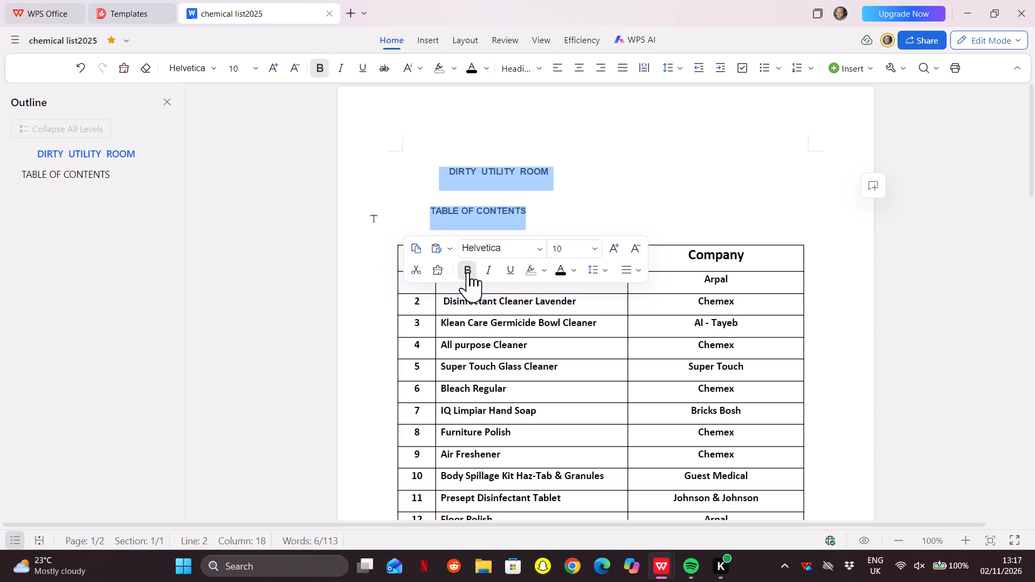
click(514, 248)
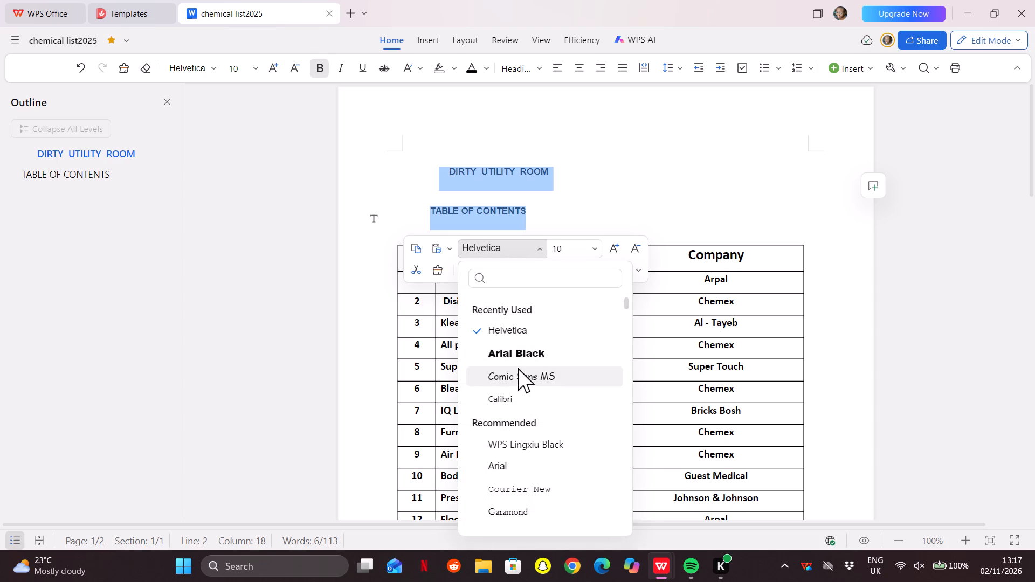
click(506, 397)
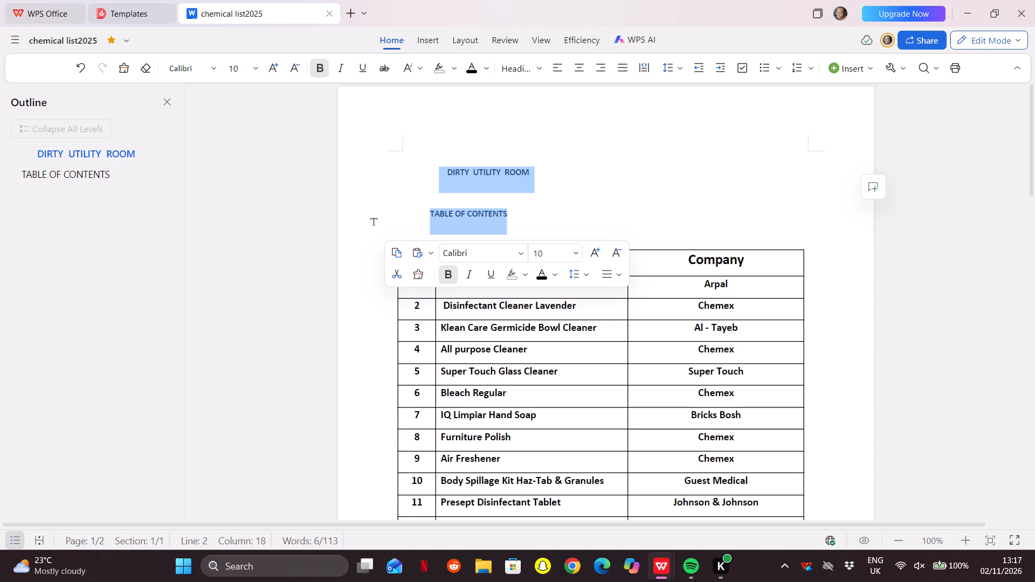
Revert the DIRTY UTILITY ROOM and TABLE OF CONTENTS lines from the Heading 1 style to Text.
click(535, 64)
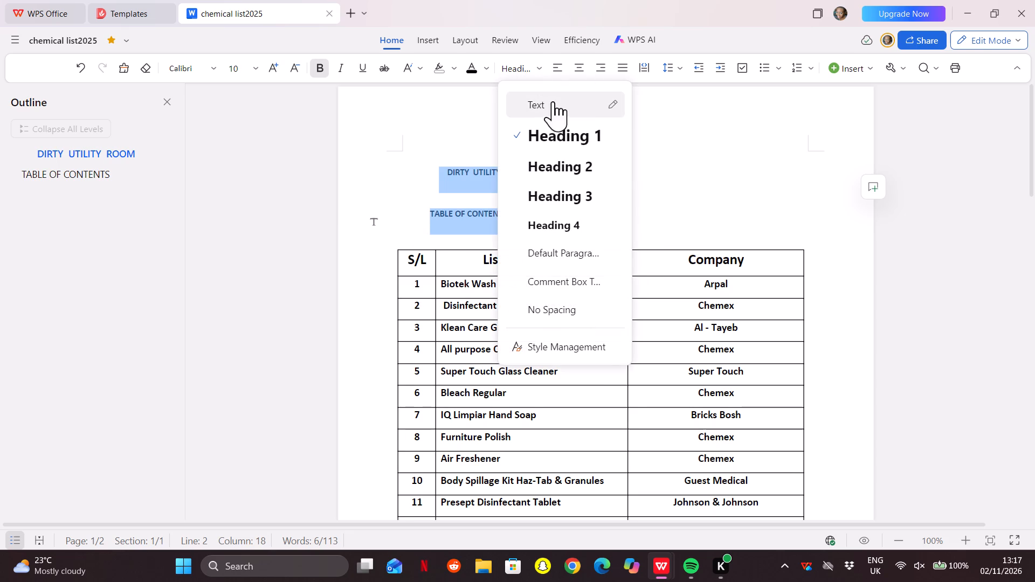
click(556, 131)
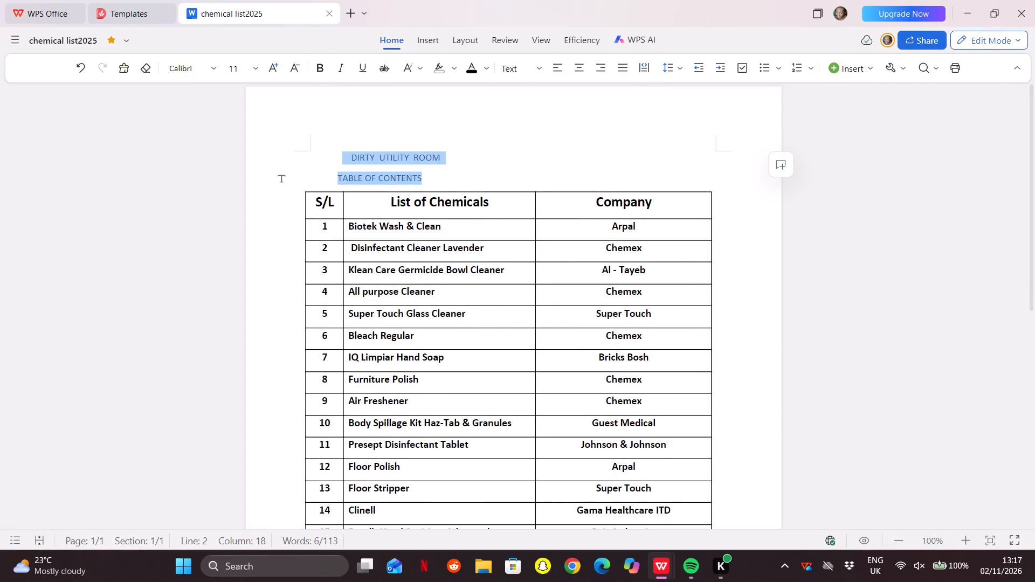
Set the font colour of the DIRTY UTILITY ROOM and TABLE OF CONTENTS lines to Automatic.
click(470, 62)
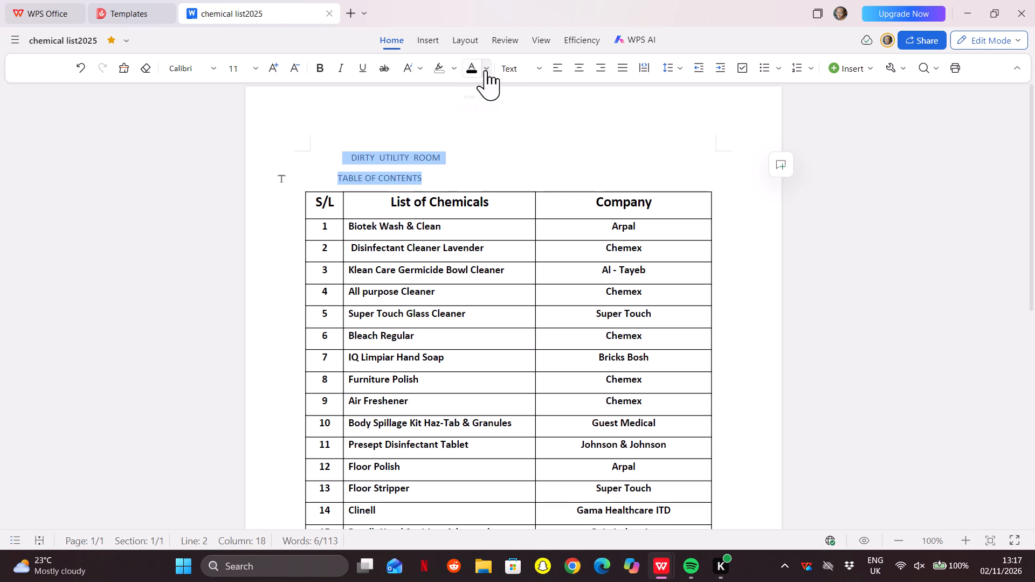
click(486, 70)
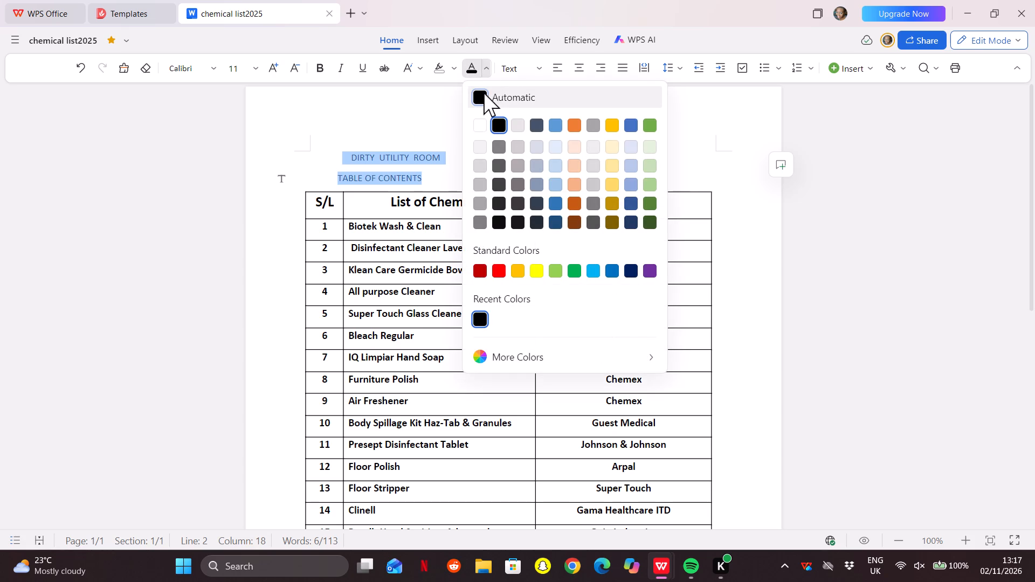
click(483, 93)
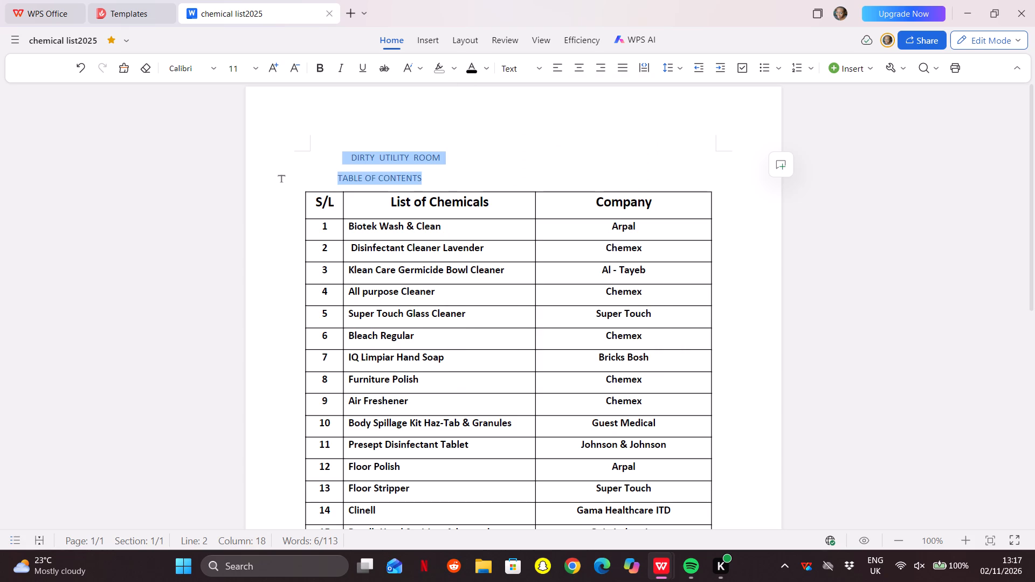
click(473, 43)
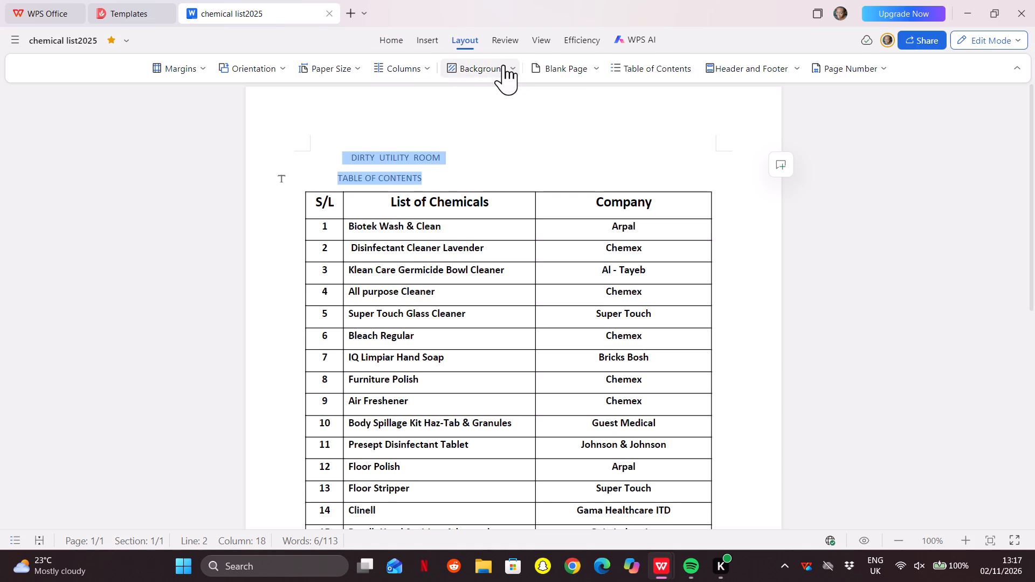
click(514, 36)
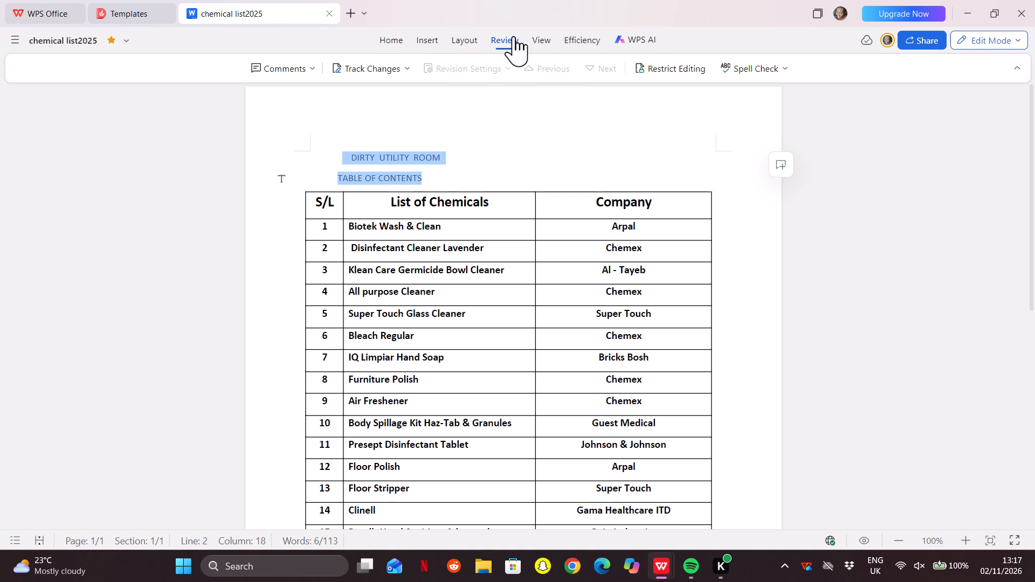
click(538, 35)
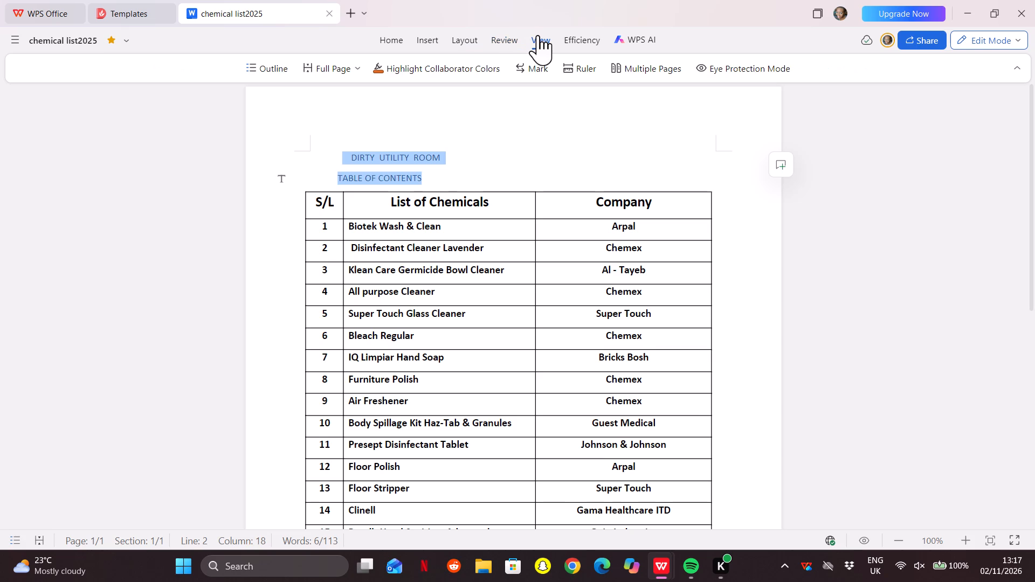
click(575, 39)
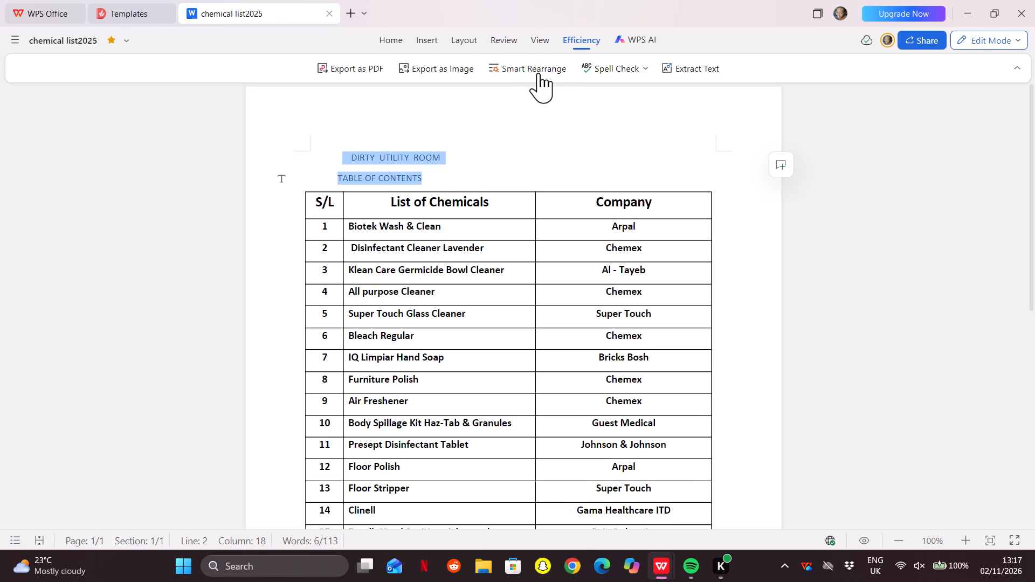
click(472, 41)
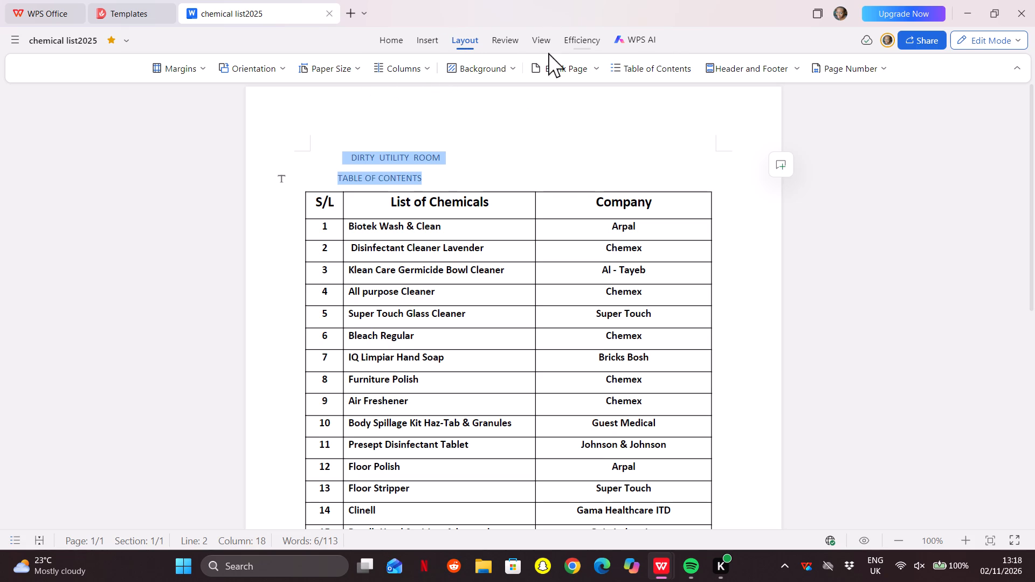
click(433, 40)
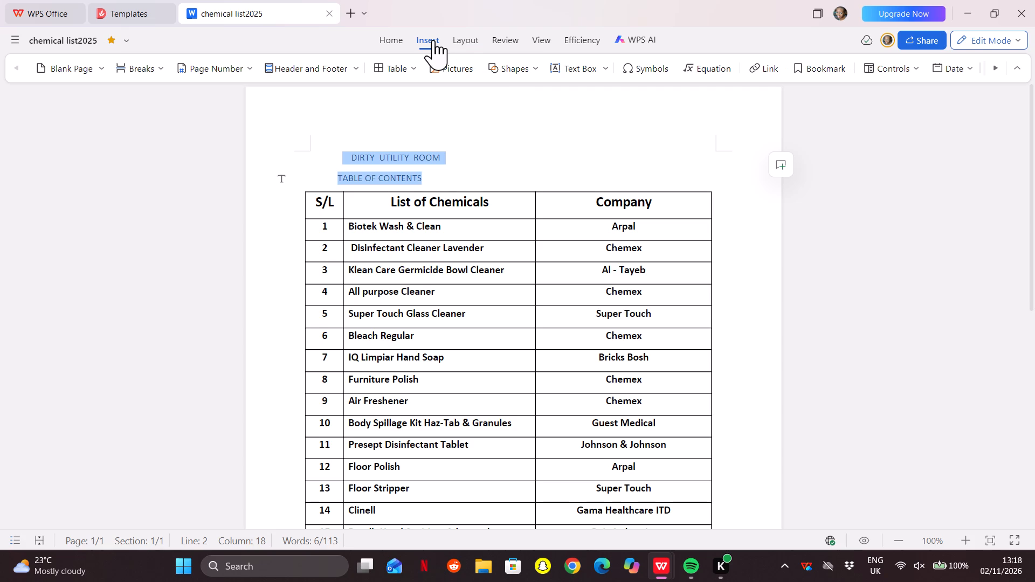
Make the DIRTY UTILITY ROOM and TABLE OF CONTENTS lines bold, trying font size 12 before setting them to 20.
click(393, 29)
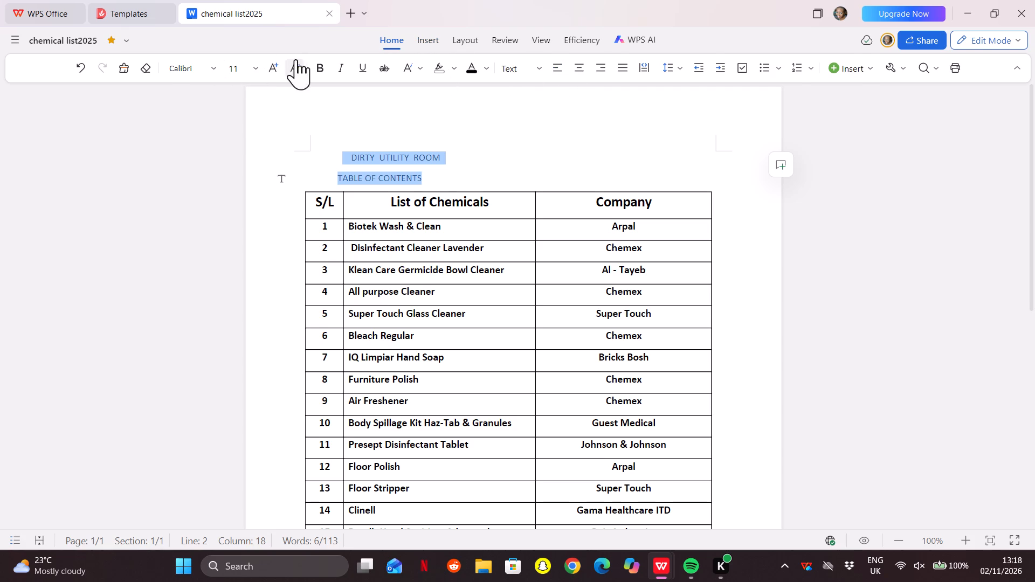
click(321, 66)
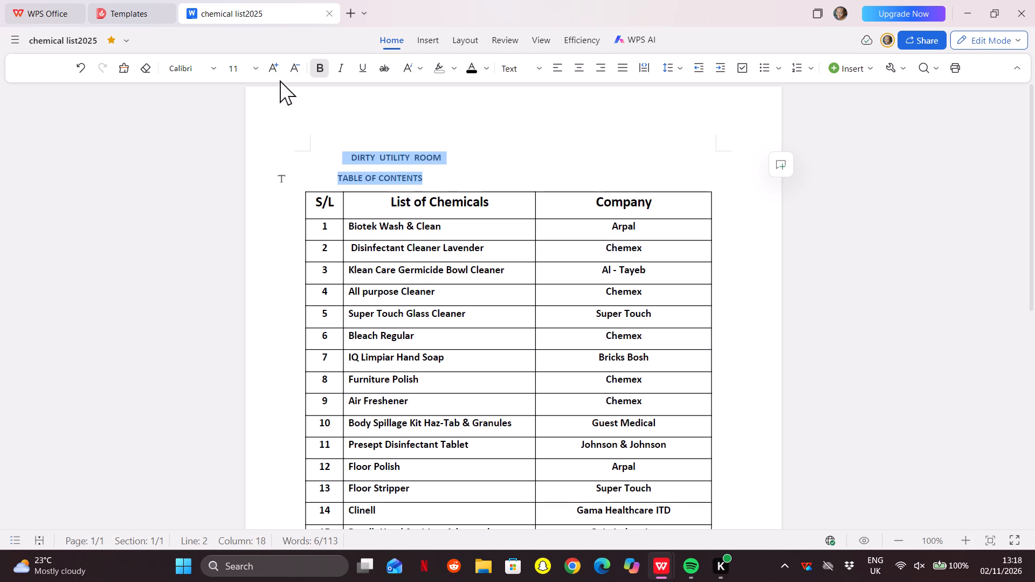
click(255, 65)
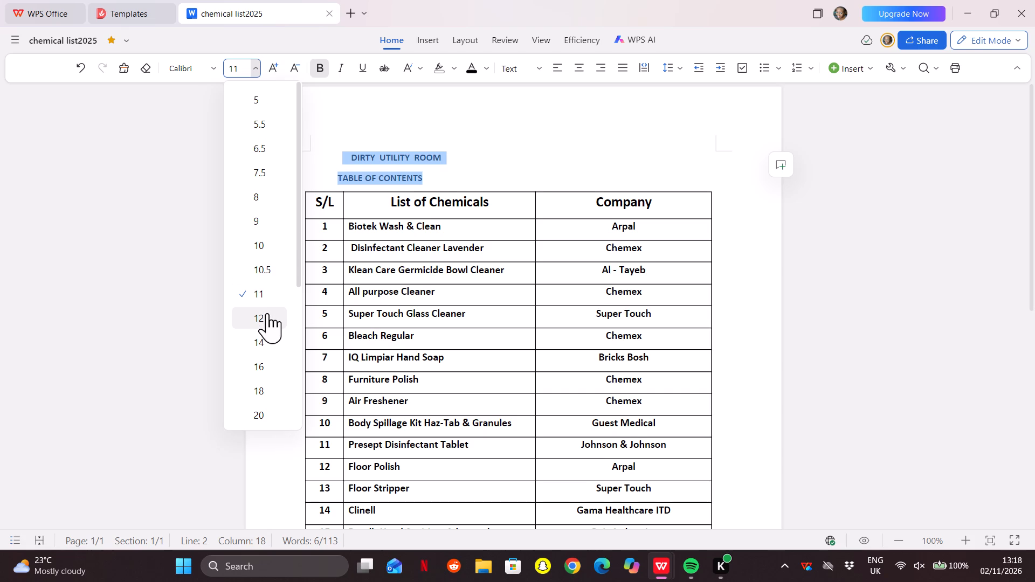
click(267, 313)
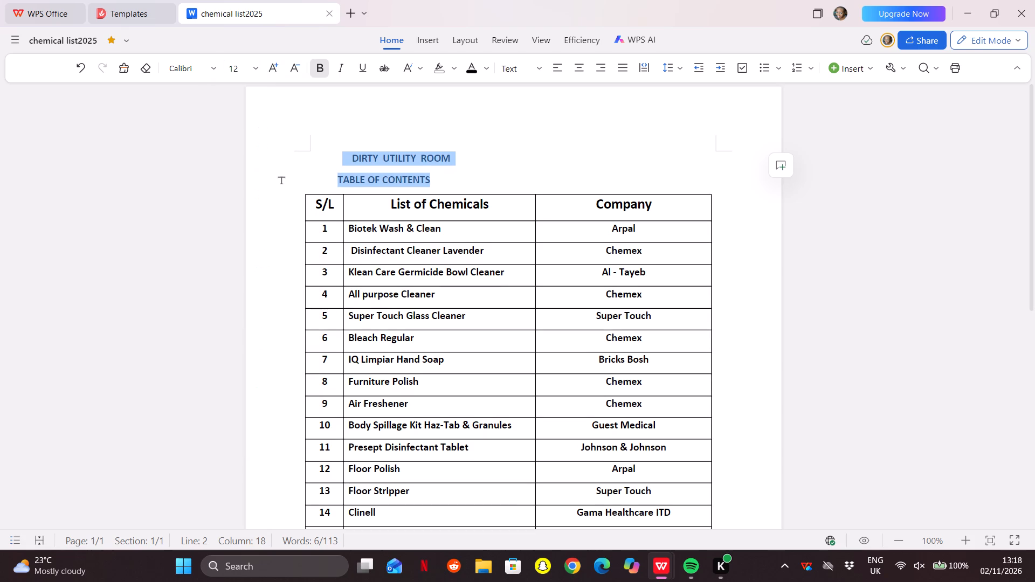
click(252, 66)
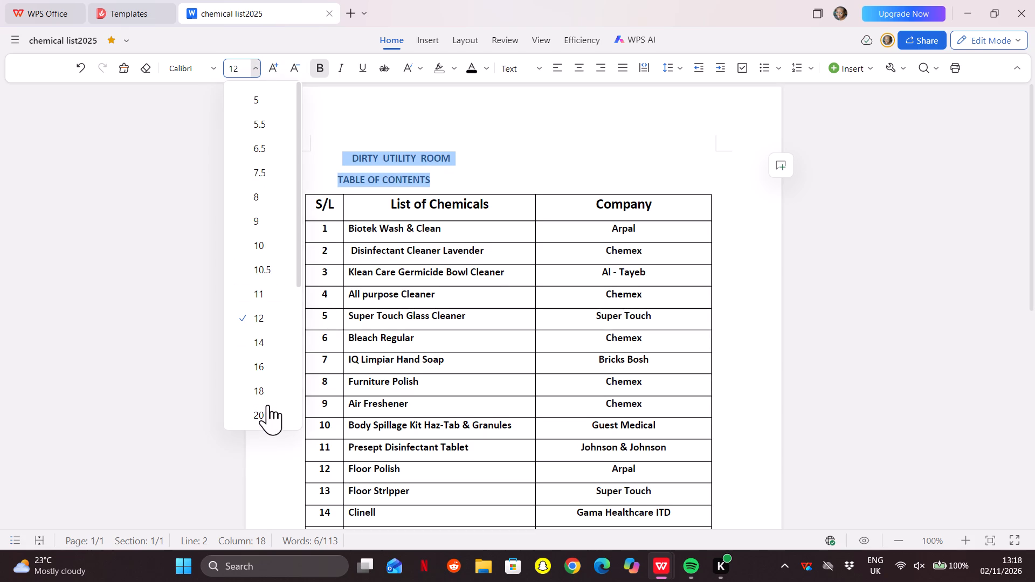
click(268, 410)
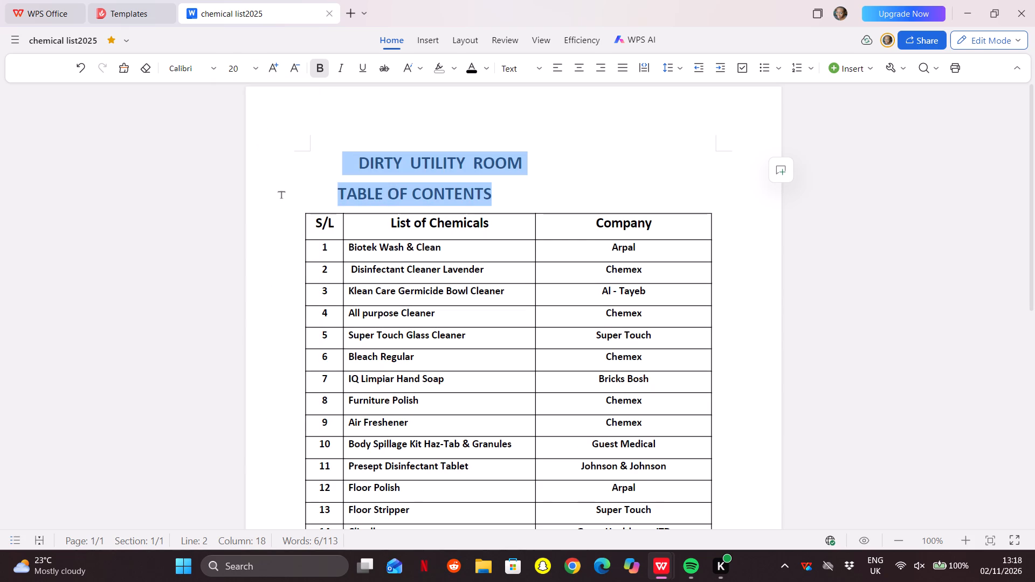
click(861, 287)
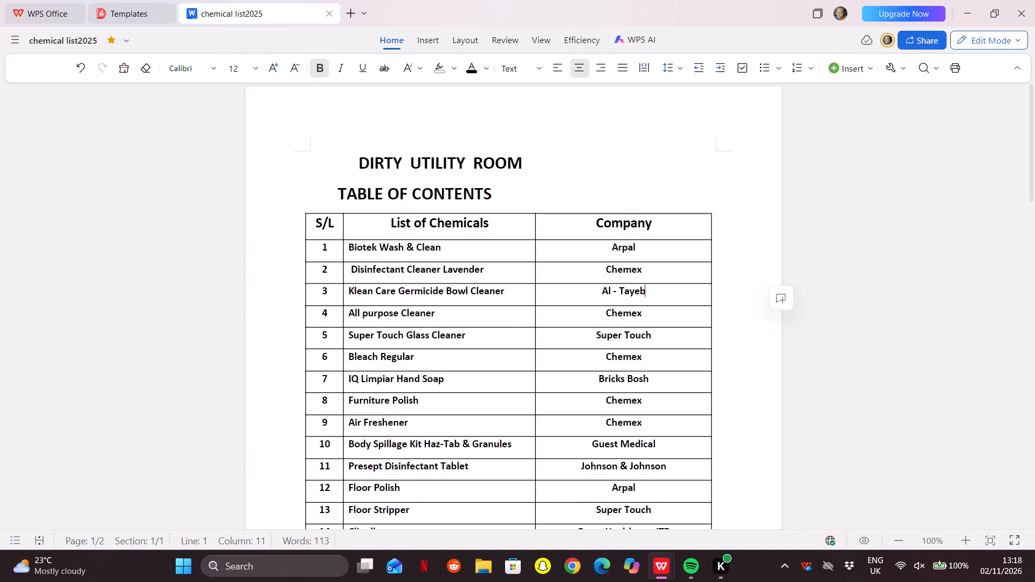
Reduce the space before DIRTY UTILITY ROOM by deleting its existing indent and inserting two spaces.
click(340, 116)
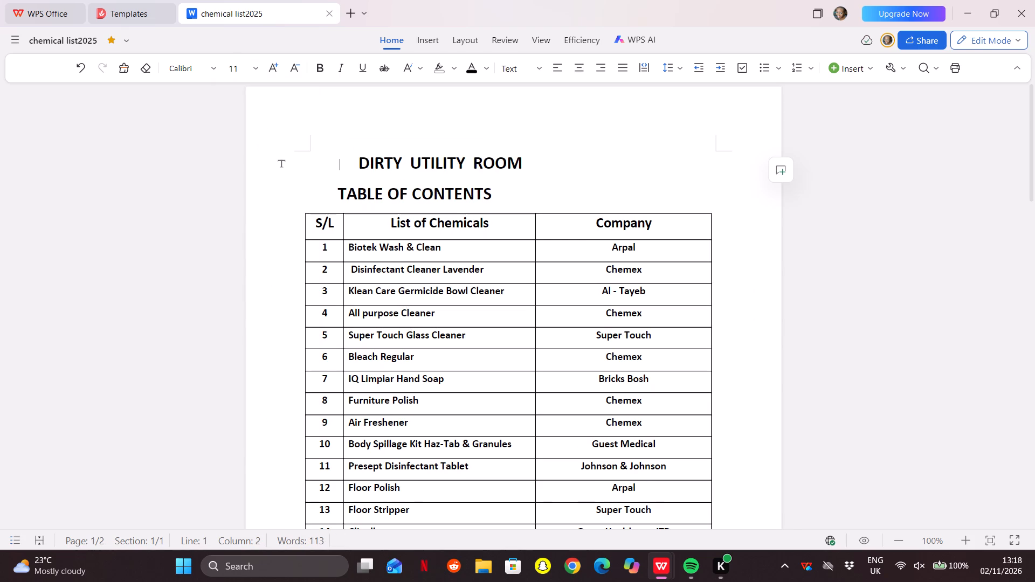
key(BackSpace)
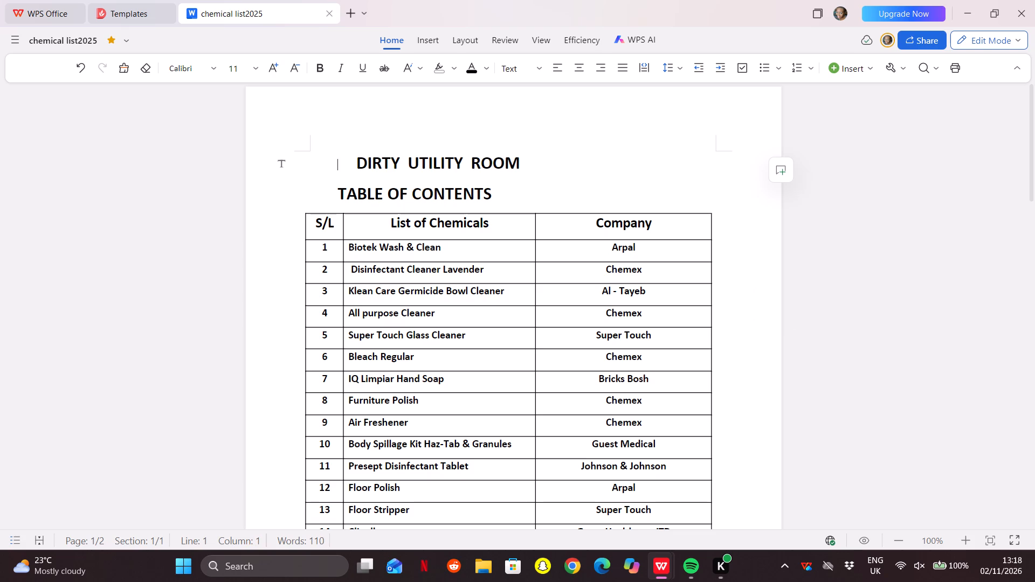
key(BackSpace)
key(space)
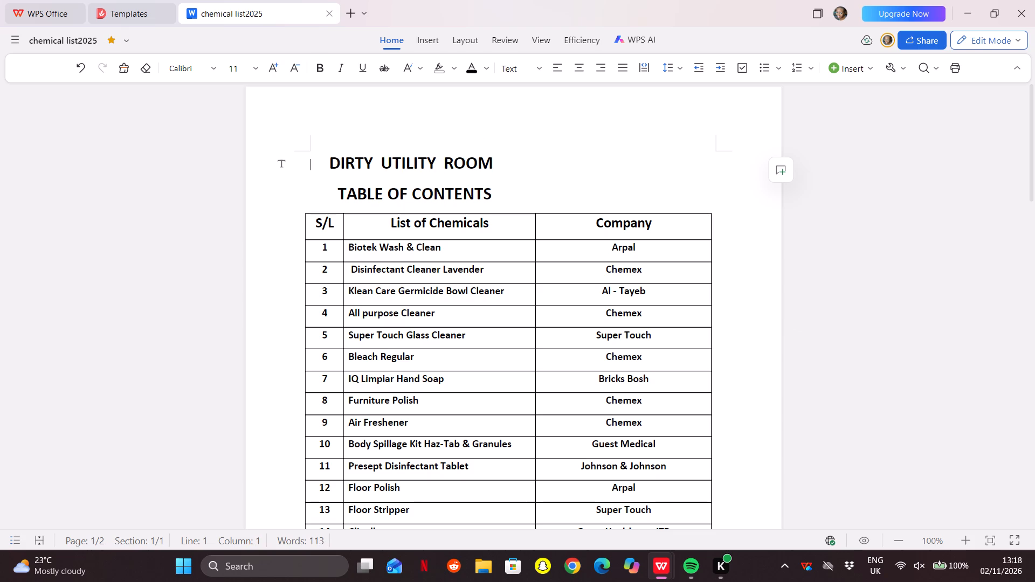
key(space)
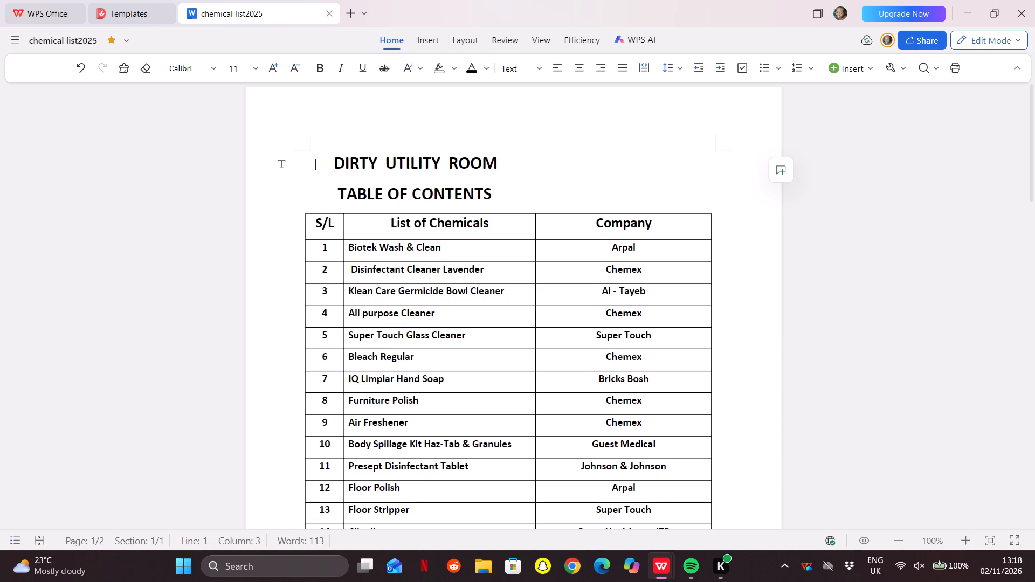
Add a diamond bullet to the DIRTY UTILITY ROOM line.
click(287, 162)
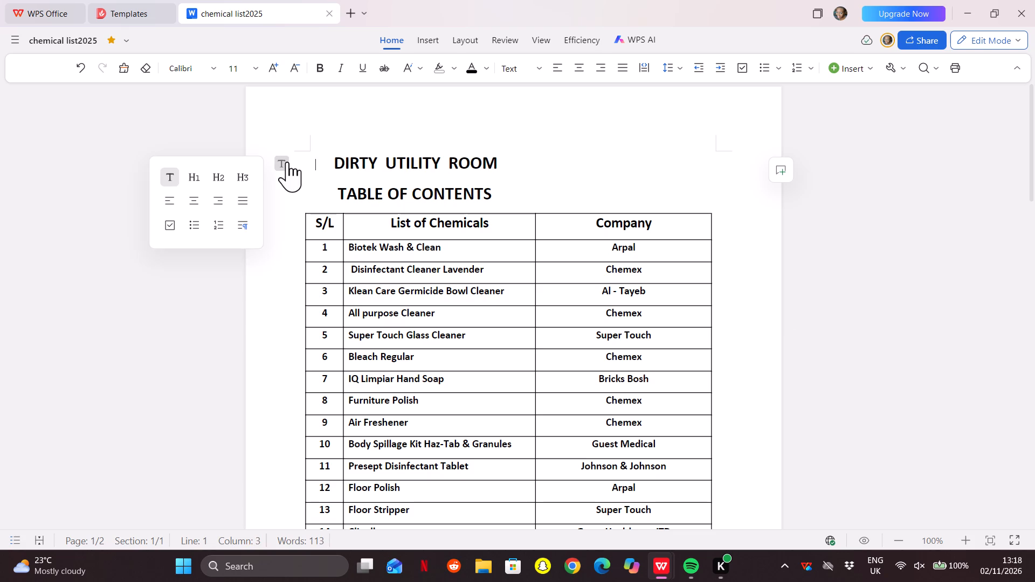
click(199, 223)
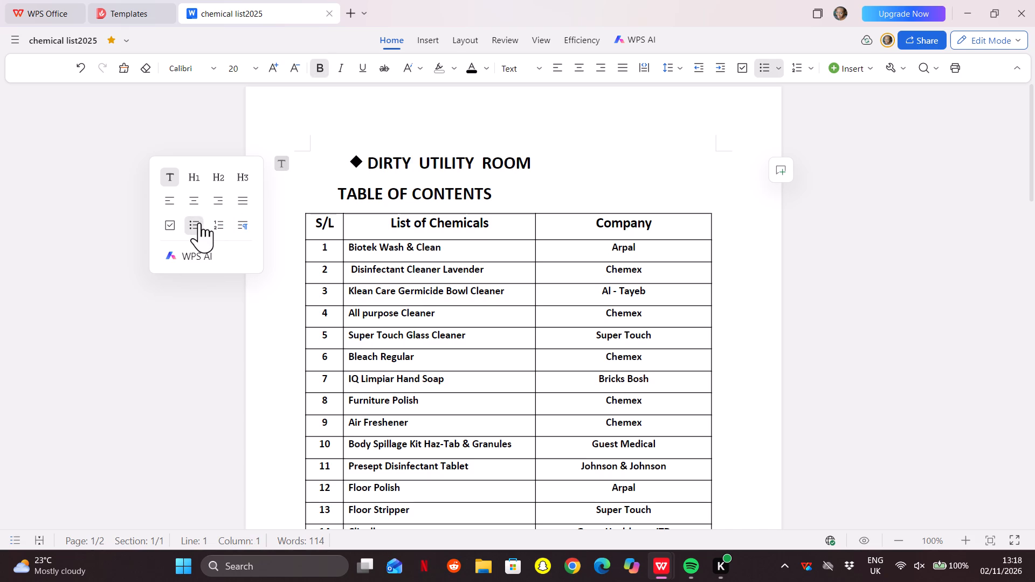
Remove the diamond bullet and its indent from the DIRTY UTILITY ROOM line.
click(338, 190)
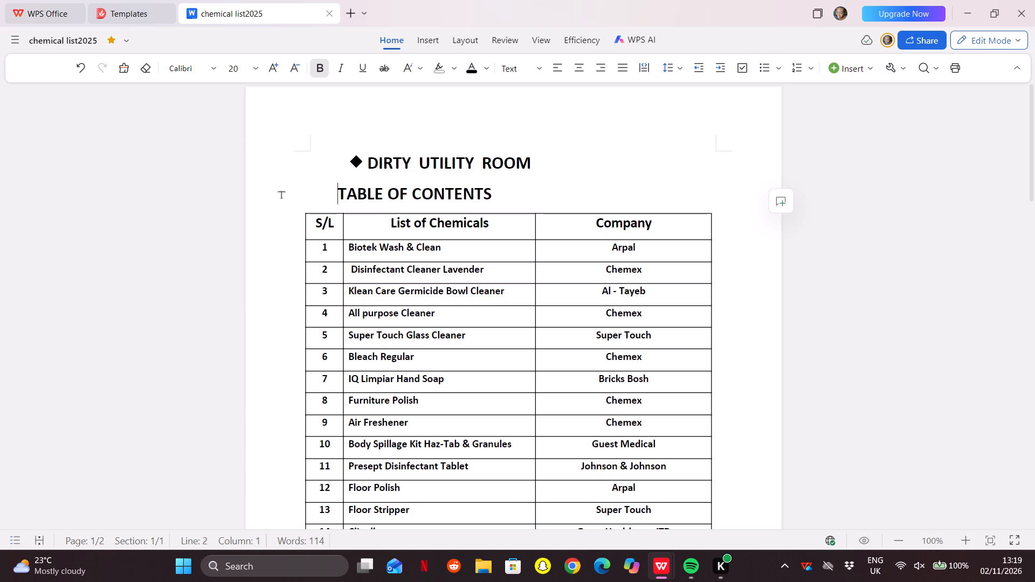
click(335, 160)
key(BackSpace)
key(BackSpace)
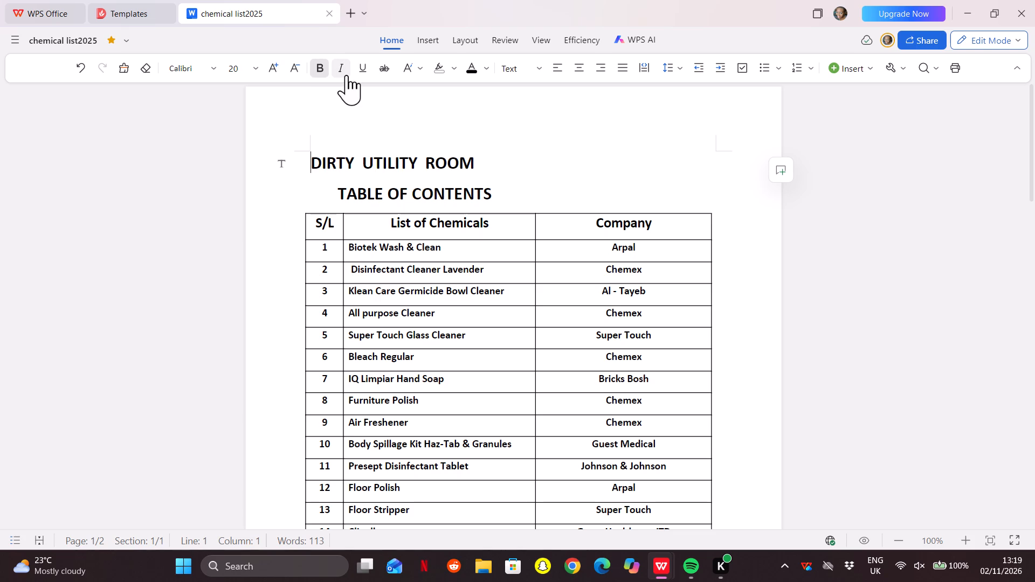
Centre the DIRTY UTILITY ROOM and TABLE OF CONTENTS lines on the page.
click(284, 166)
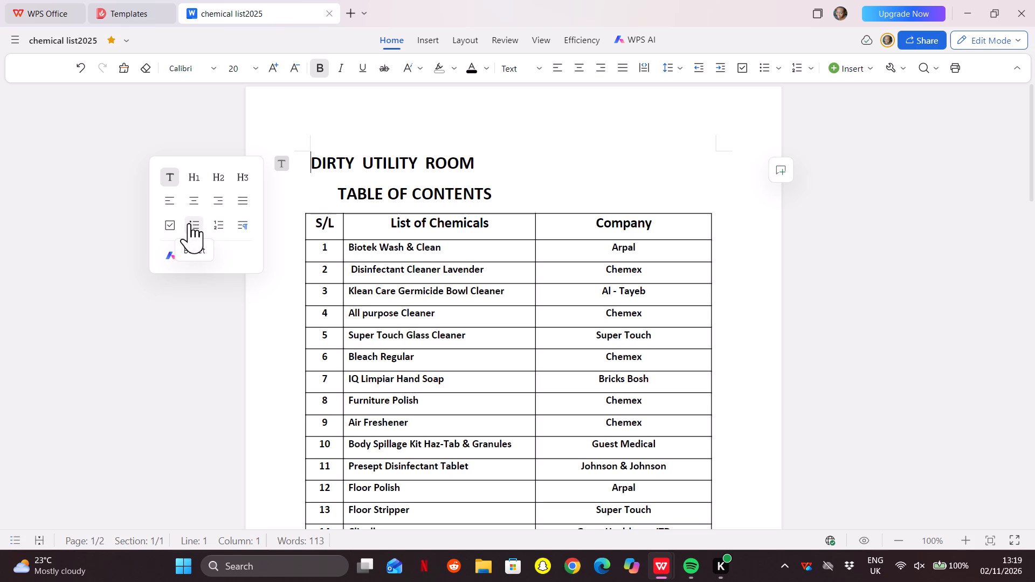
drag(305, 153, 495, 193)
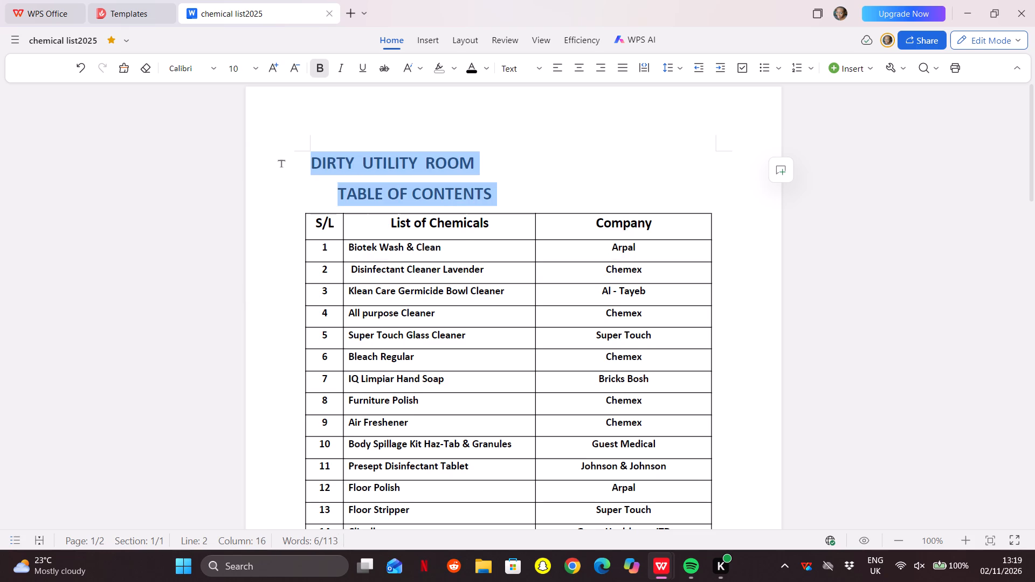
click(279, 198)
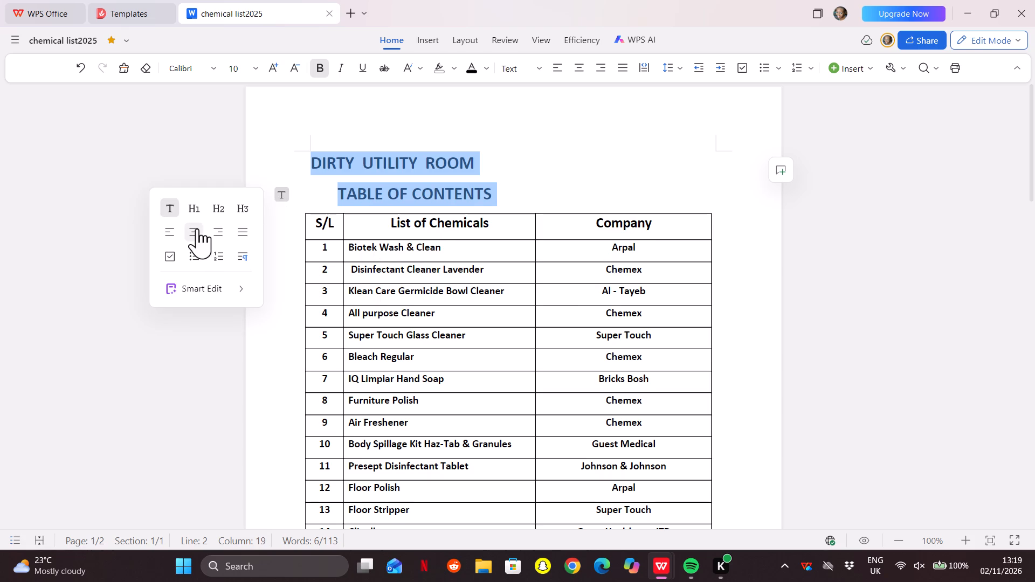
click(197, 228)
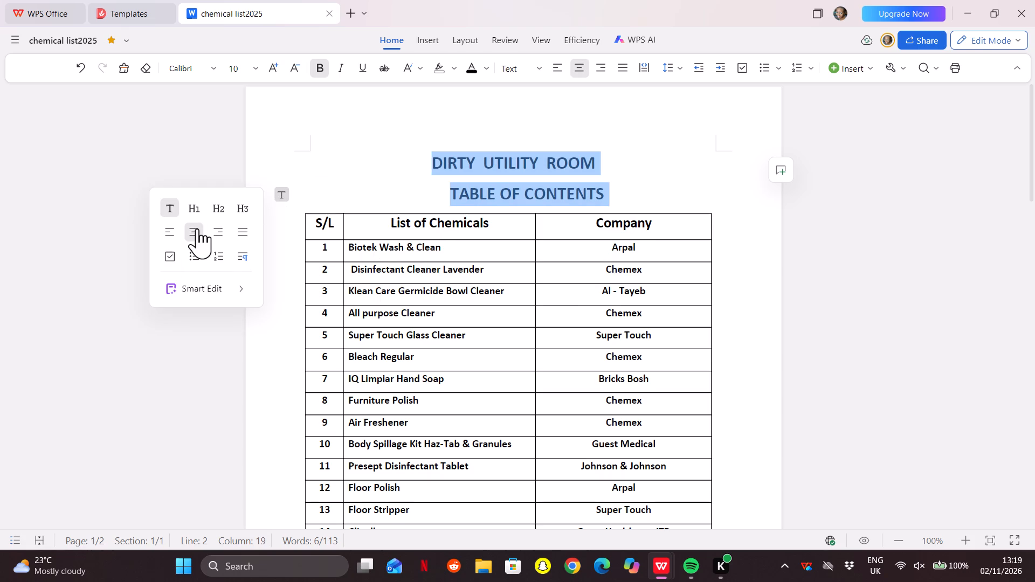
Apply bullets to the centred DIRTY UTILITY ROOM and TABLE OF CONTENTS lines.
click(196, 258)
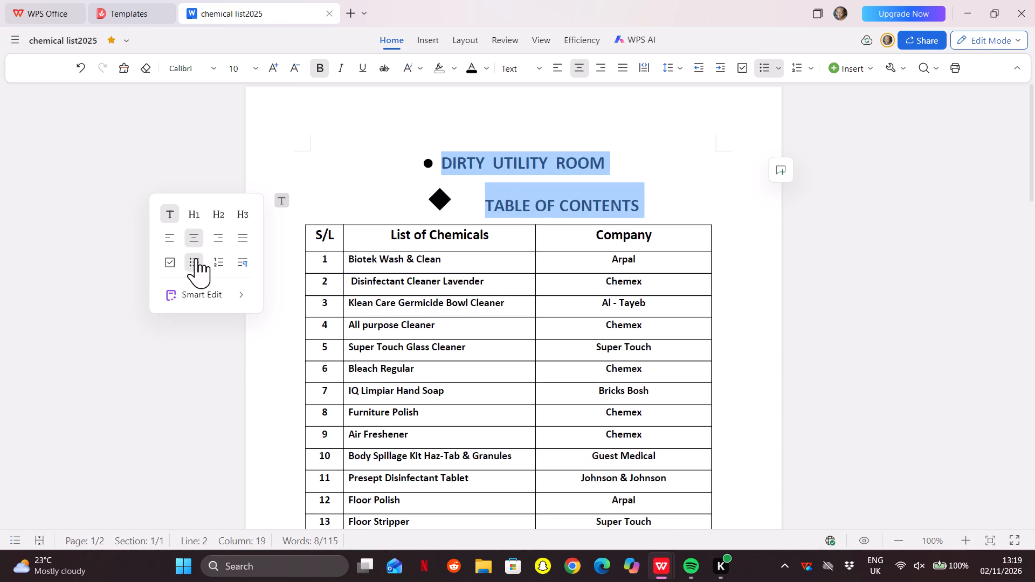
click(381, 157)
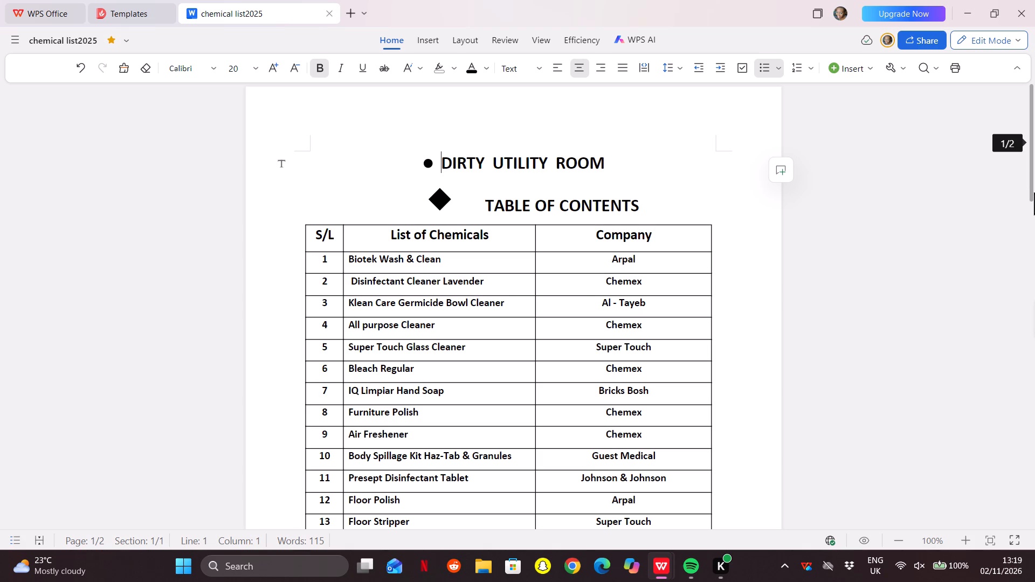
Review the whole document from the title through the table and date line to the last page.
drag(1032, 192, 1032, 237)
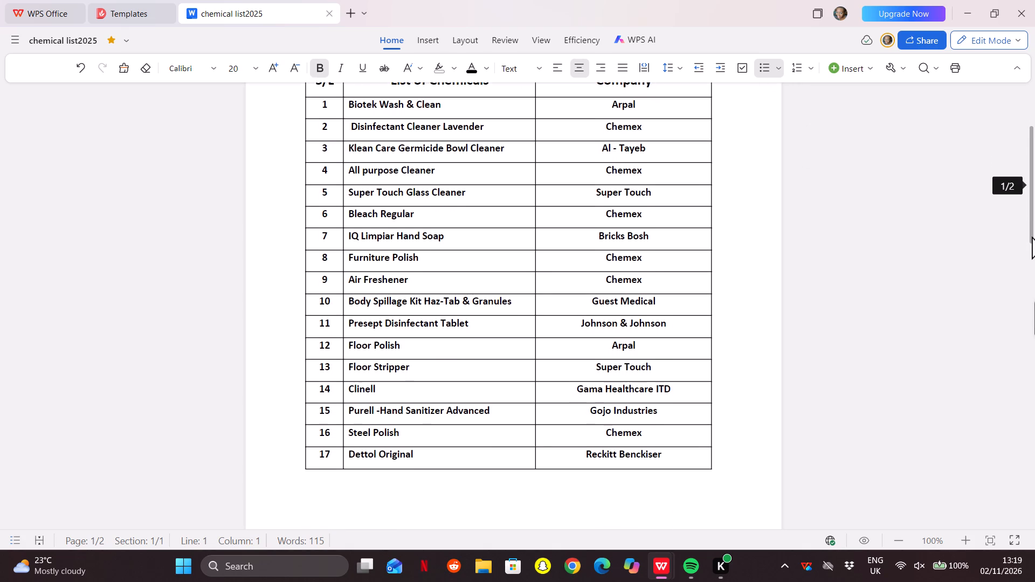
drag(1032, 237, 1026, 331)
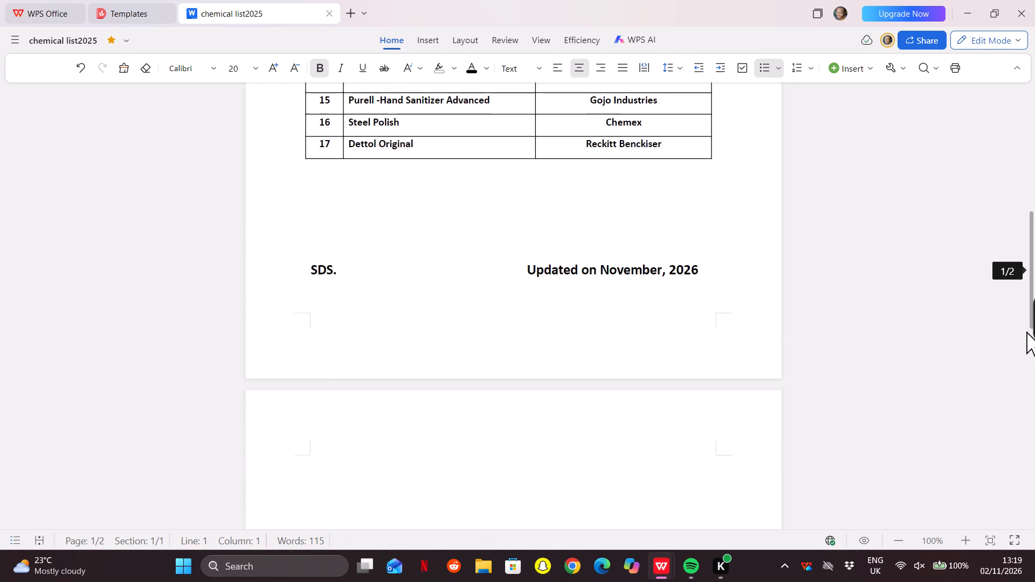
drag(1026, 331, 1034, 403)
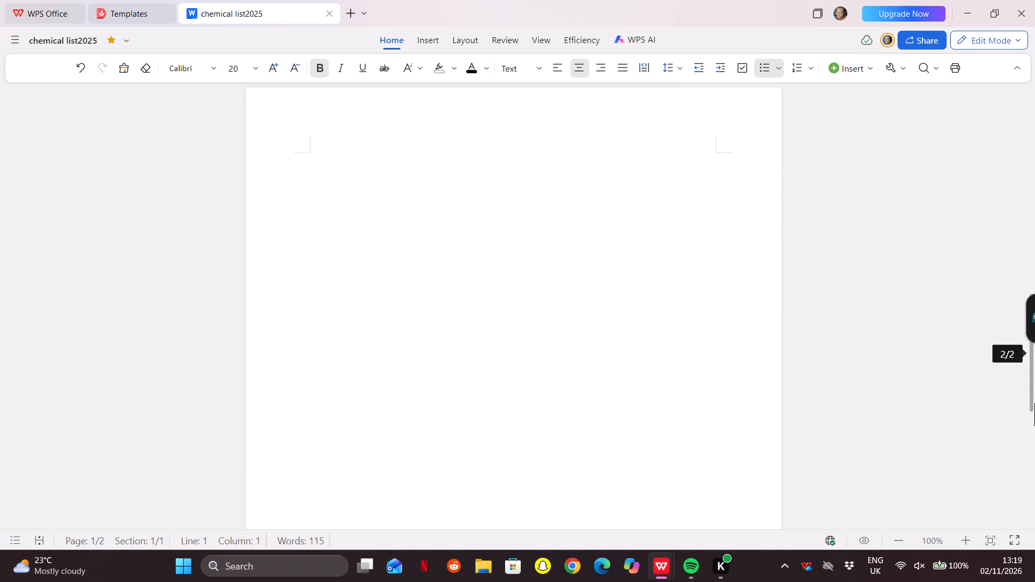
drag(1034, 403, 1034, 564)
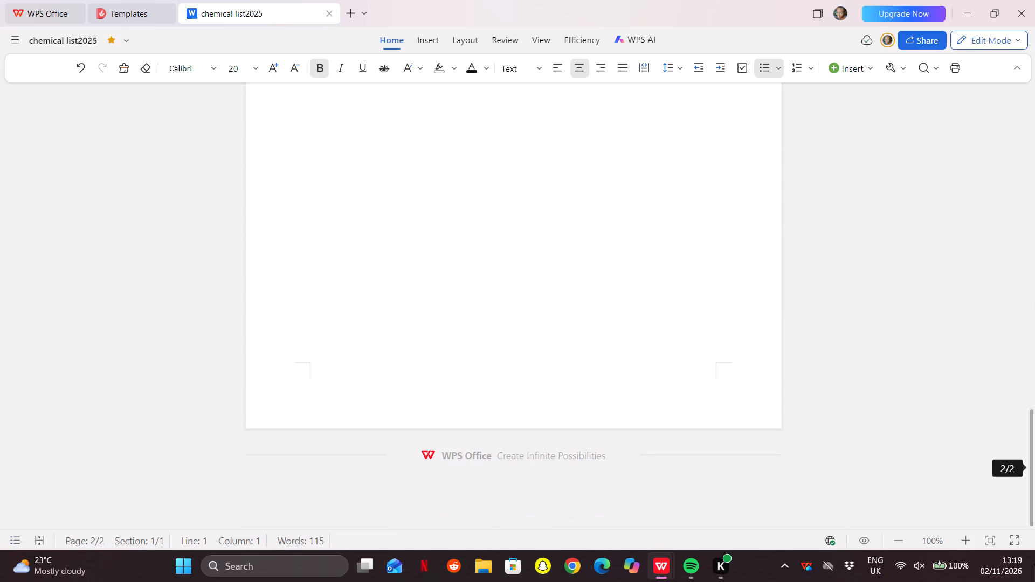
drag(1034, 564, 998, 352)
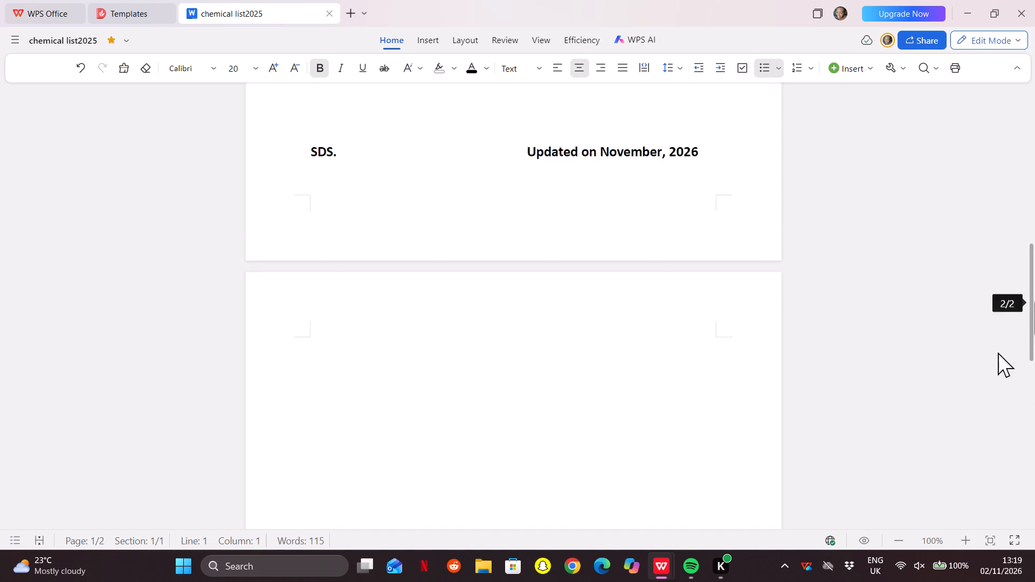
drag(998, 352, 942, 128)
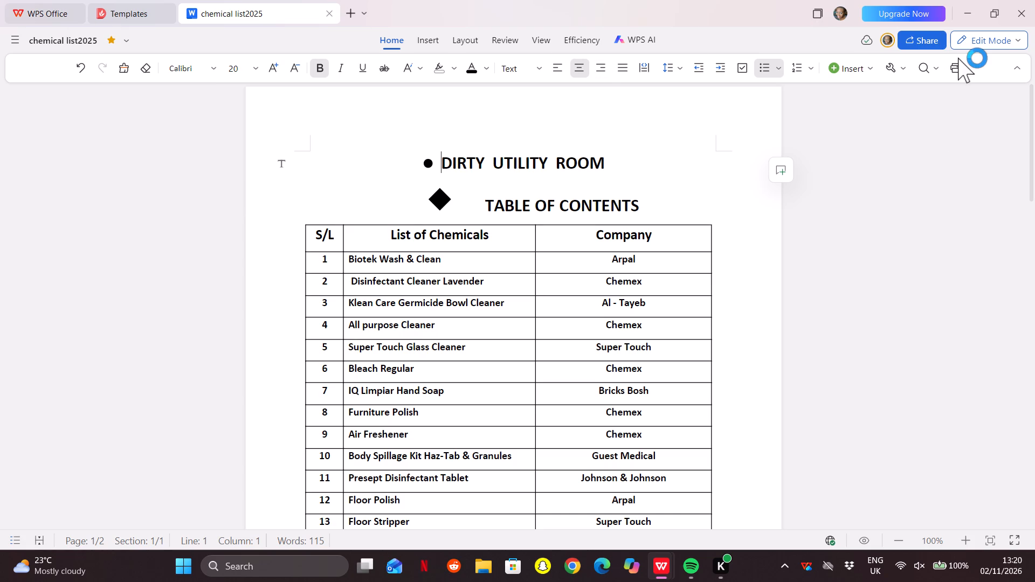
Save the chemical list document.
key(ctrl+s)
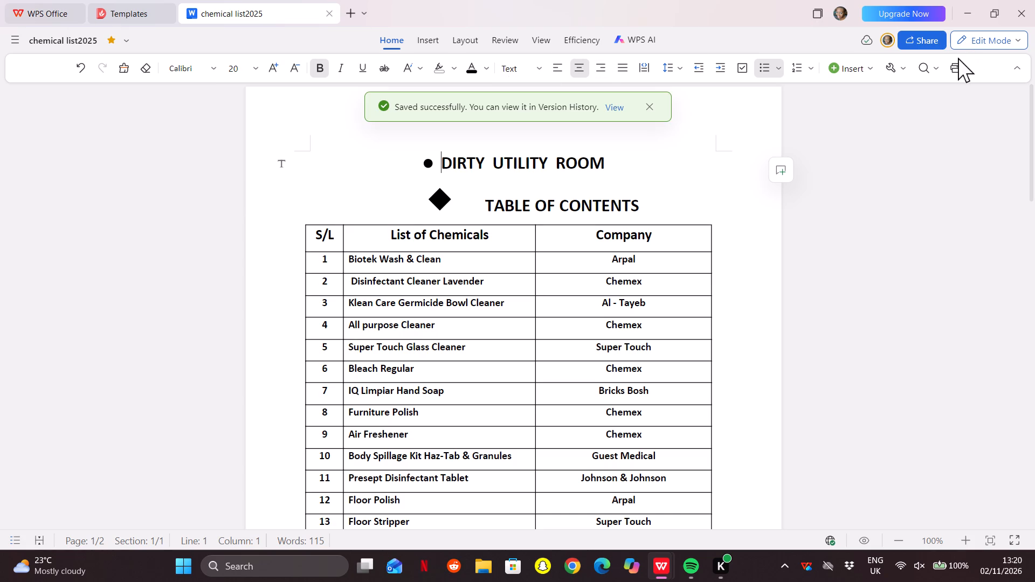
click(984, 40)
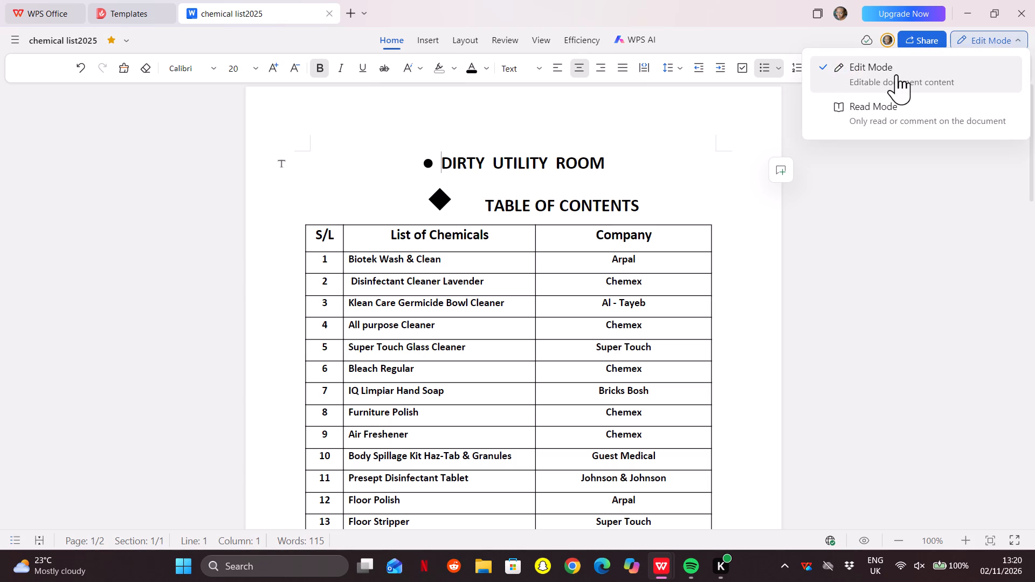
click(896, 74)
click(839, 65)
Apply the light peach preset as the page background colour and save the document.
click(471, 35)
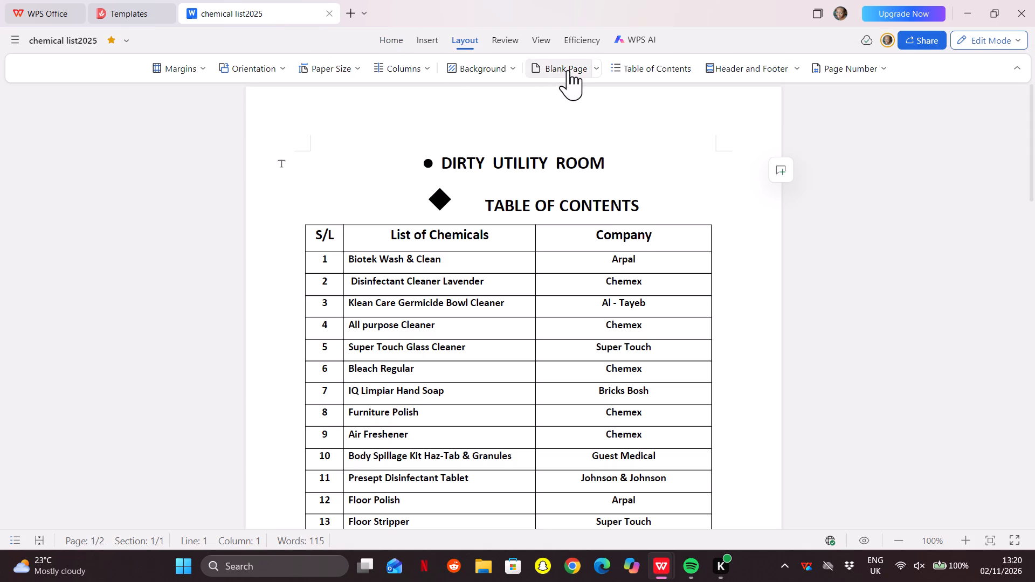
click(487, 66)
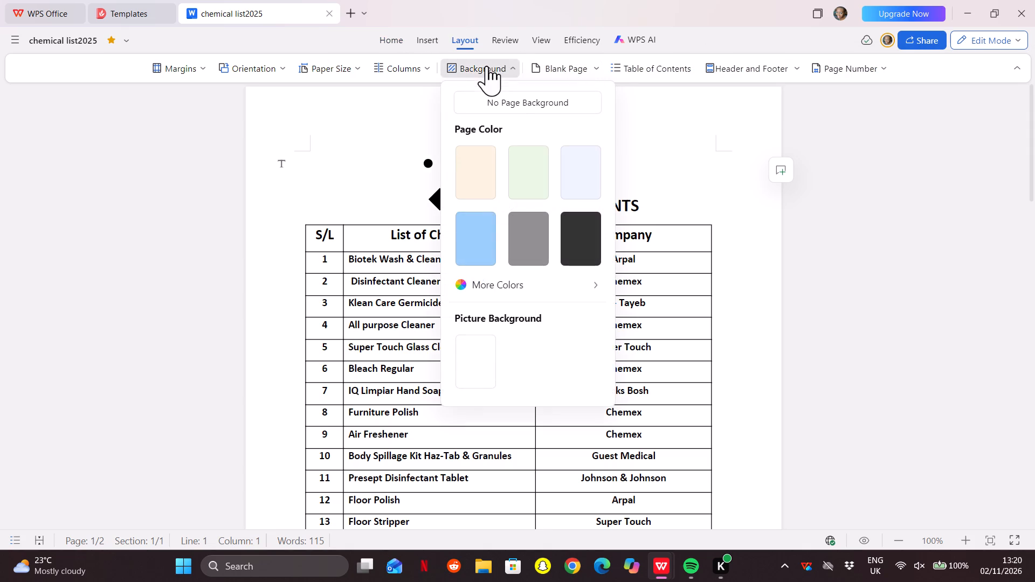
click(482, 171)
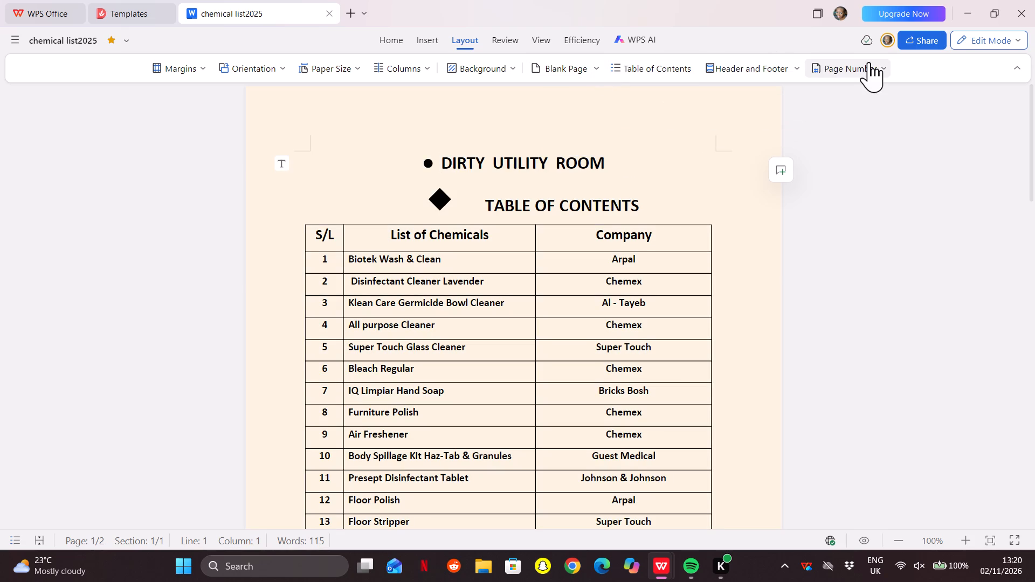
key(ctrl+s)
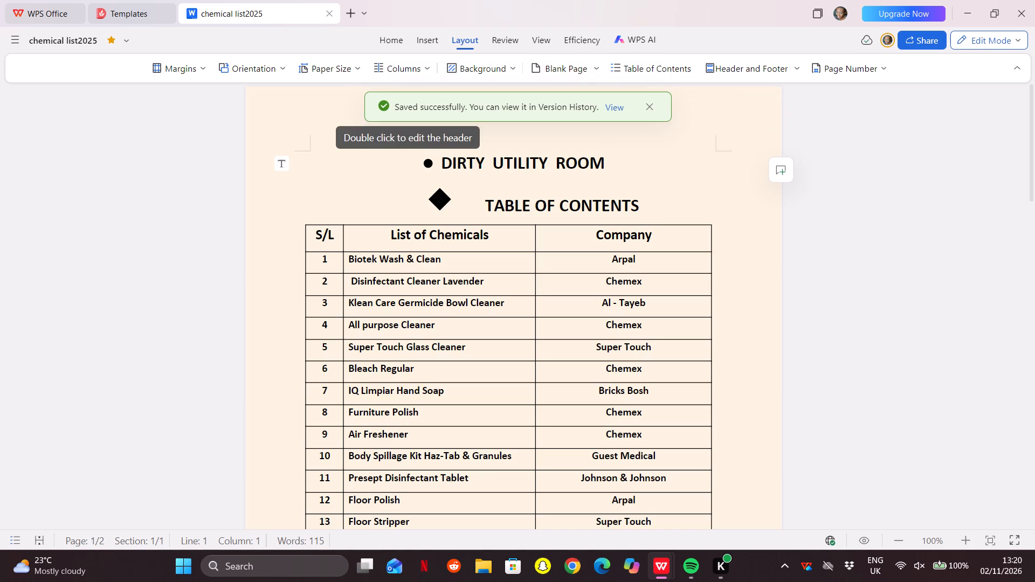
Set the page margins to the Narrow preset, 1.27 cm on all sides.
click(195, 63)
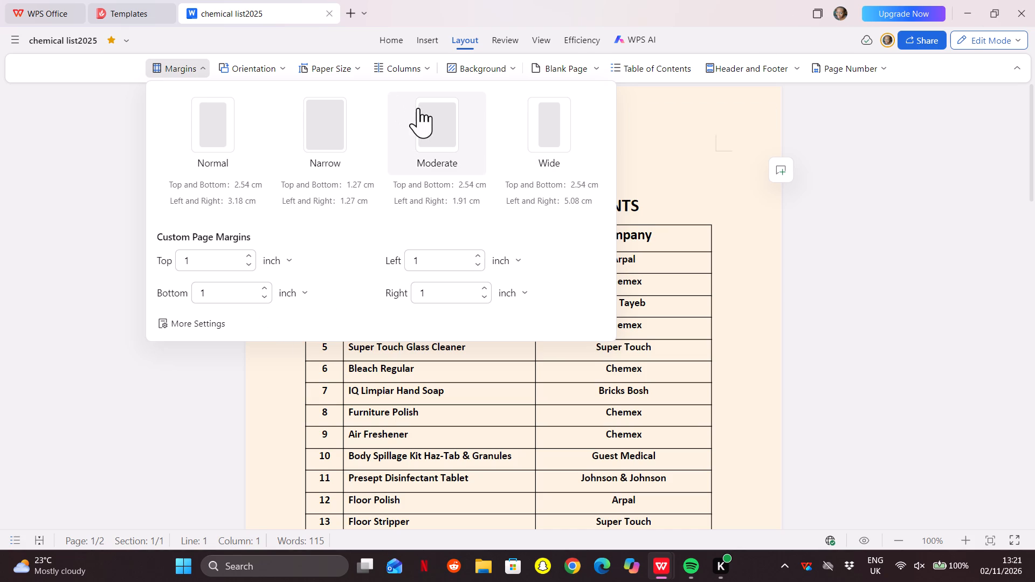
click(349, 113)
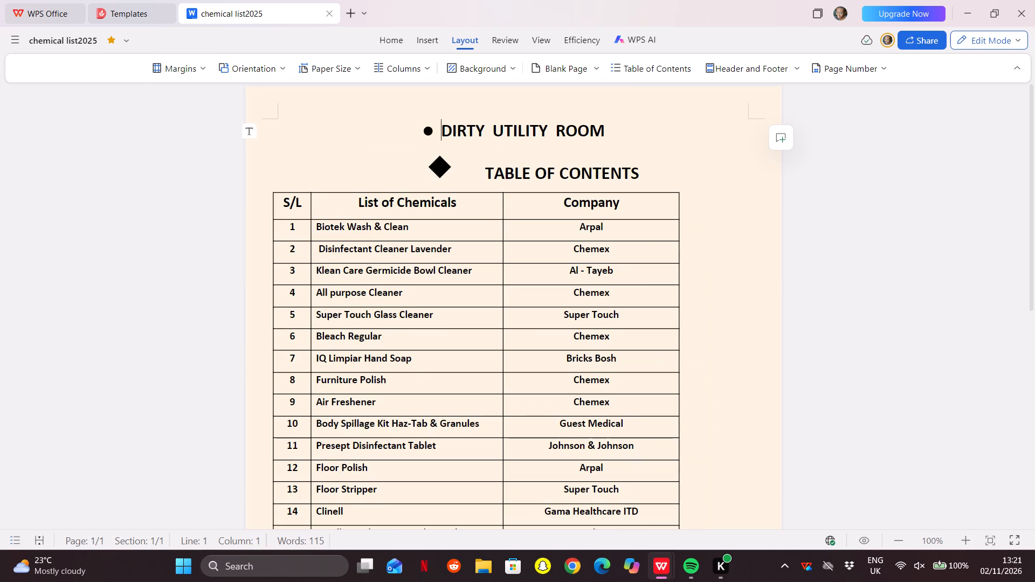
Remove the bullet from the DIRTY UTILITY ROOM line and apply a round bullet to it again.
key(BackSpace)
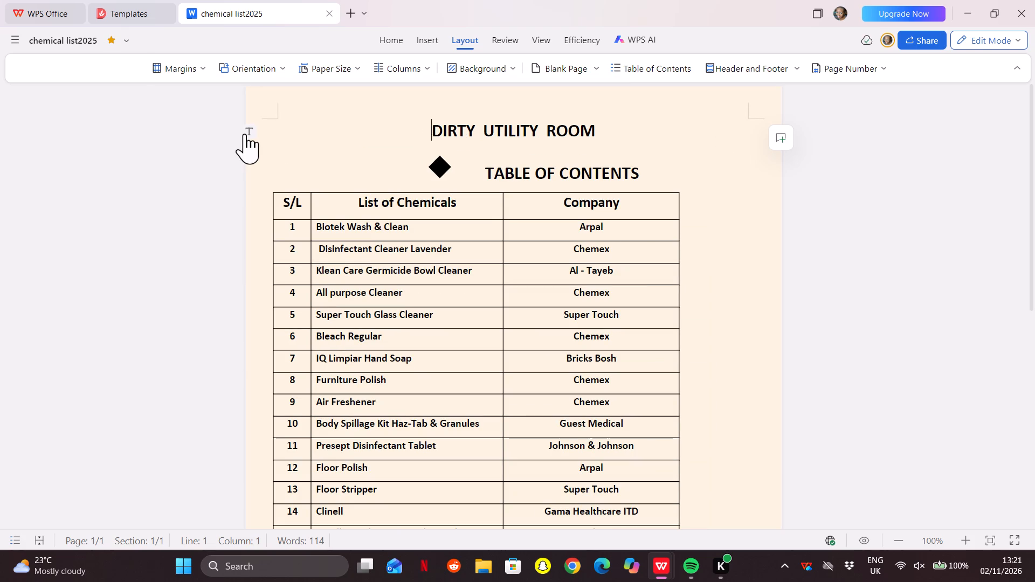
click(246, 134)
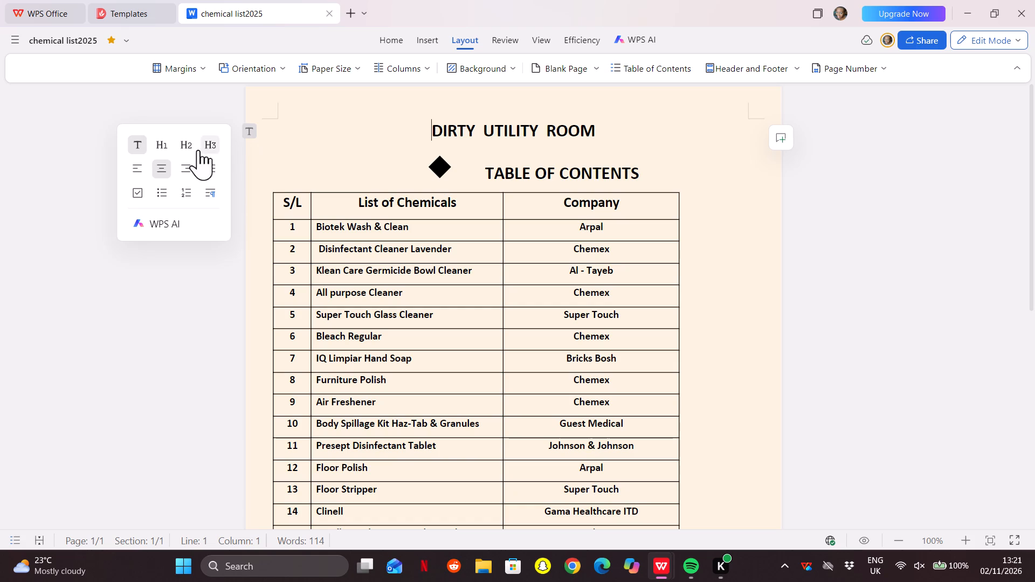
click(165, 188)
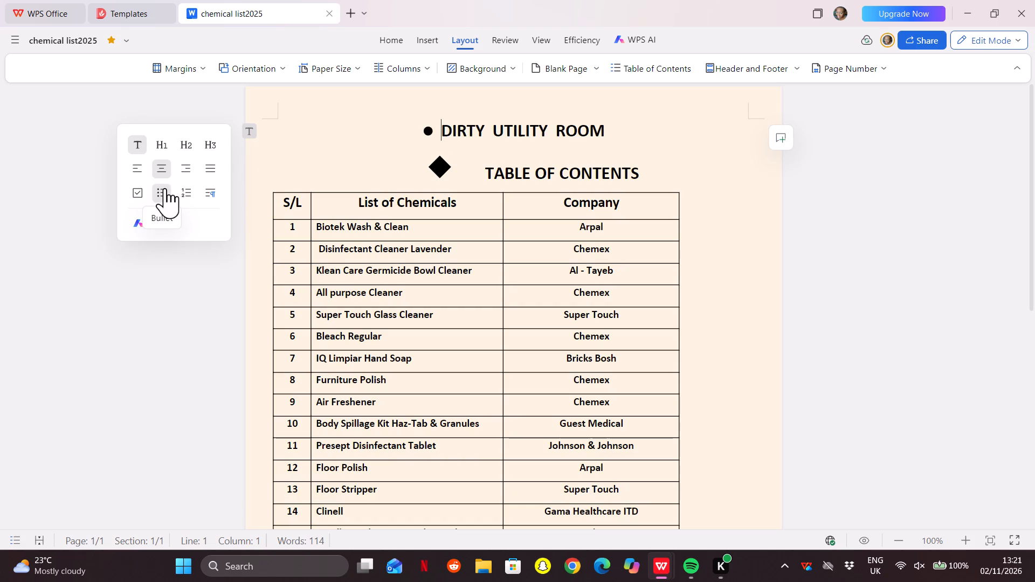
Remove the diamond bullet and its leftover indent from the TABLE OF CONTENTS line.
click(451, 167)
key(BackSpace)
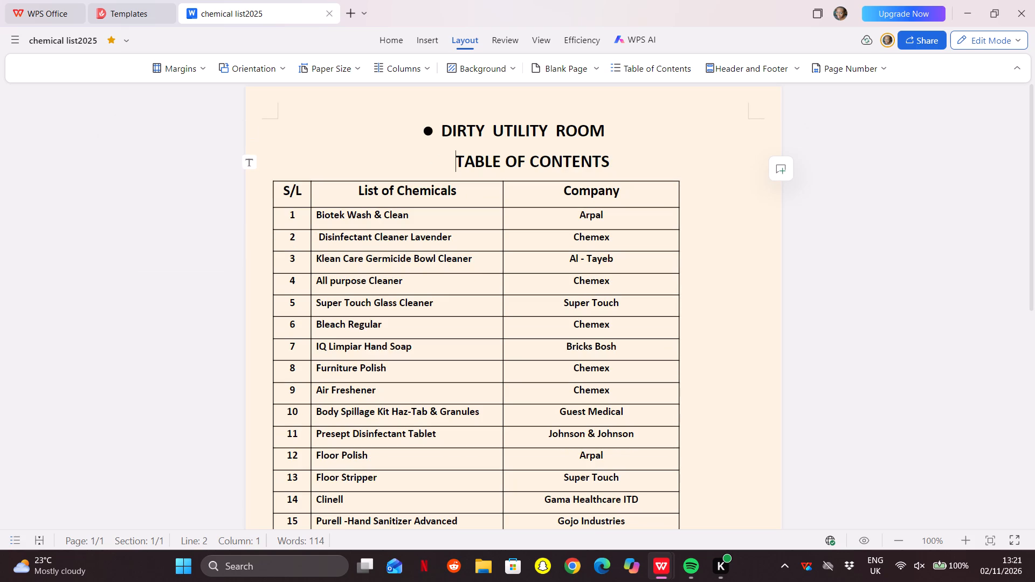
key(BackSpace)
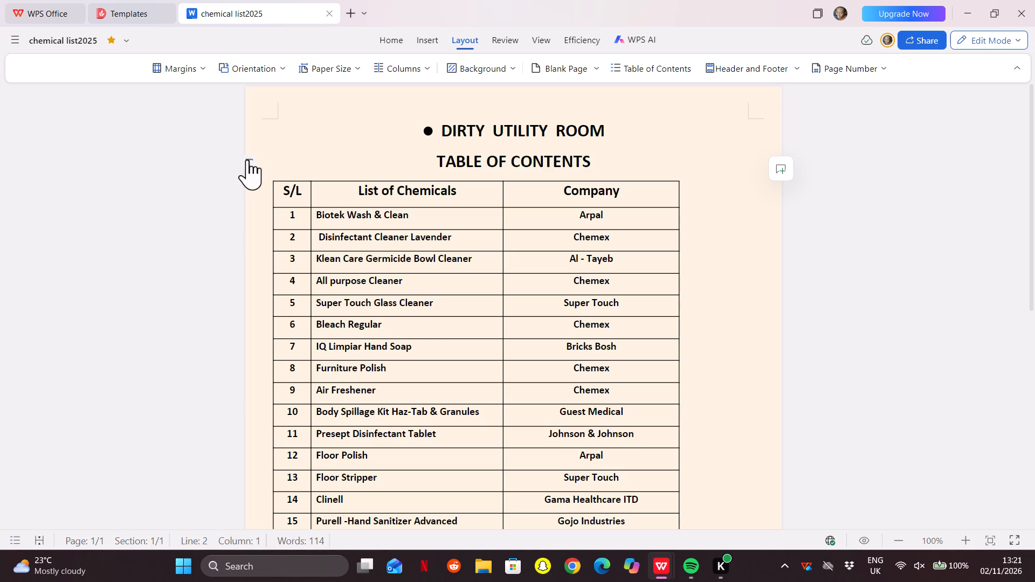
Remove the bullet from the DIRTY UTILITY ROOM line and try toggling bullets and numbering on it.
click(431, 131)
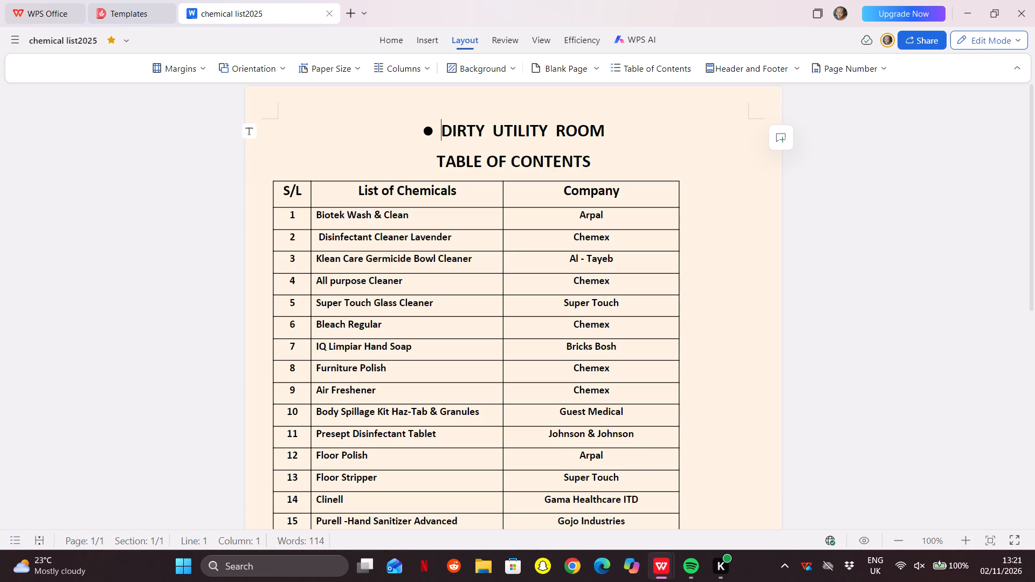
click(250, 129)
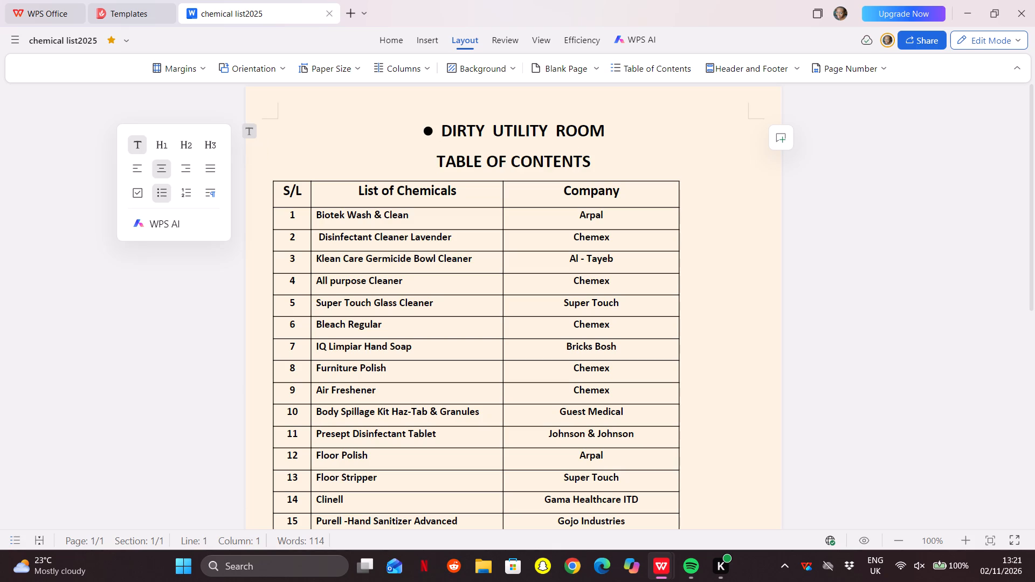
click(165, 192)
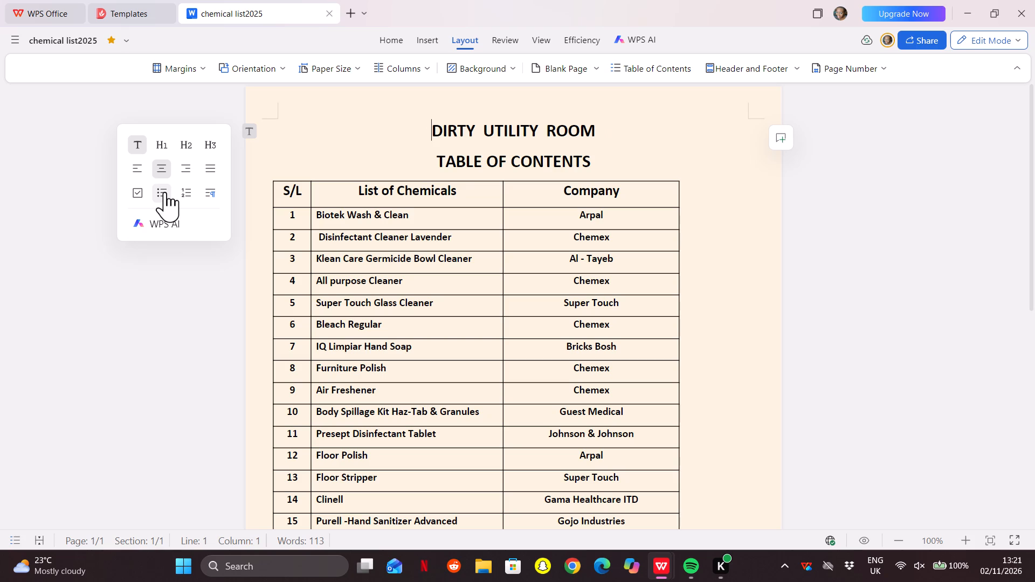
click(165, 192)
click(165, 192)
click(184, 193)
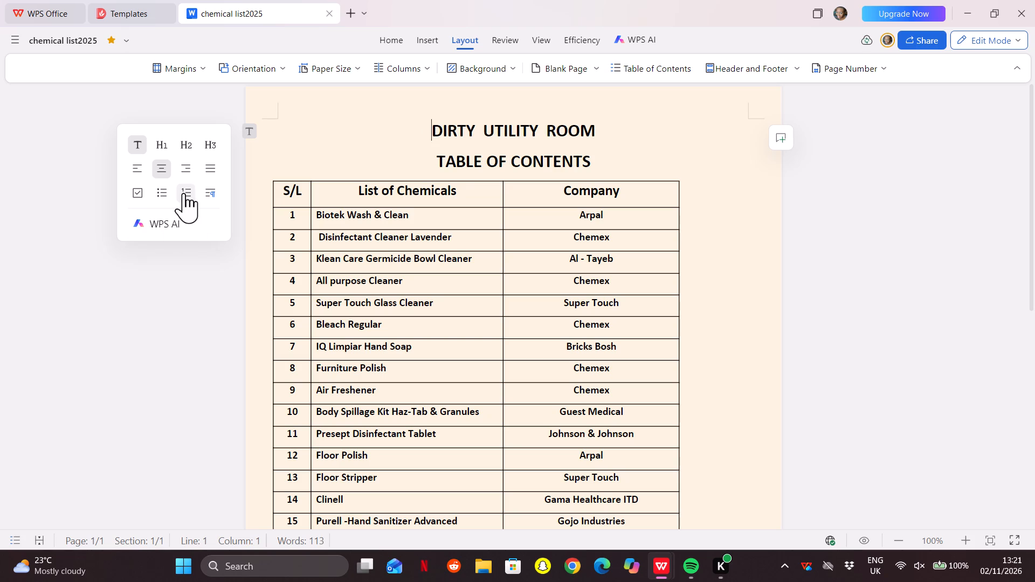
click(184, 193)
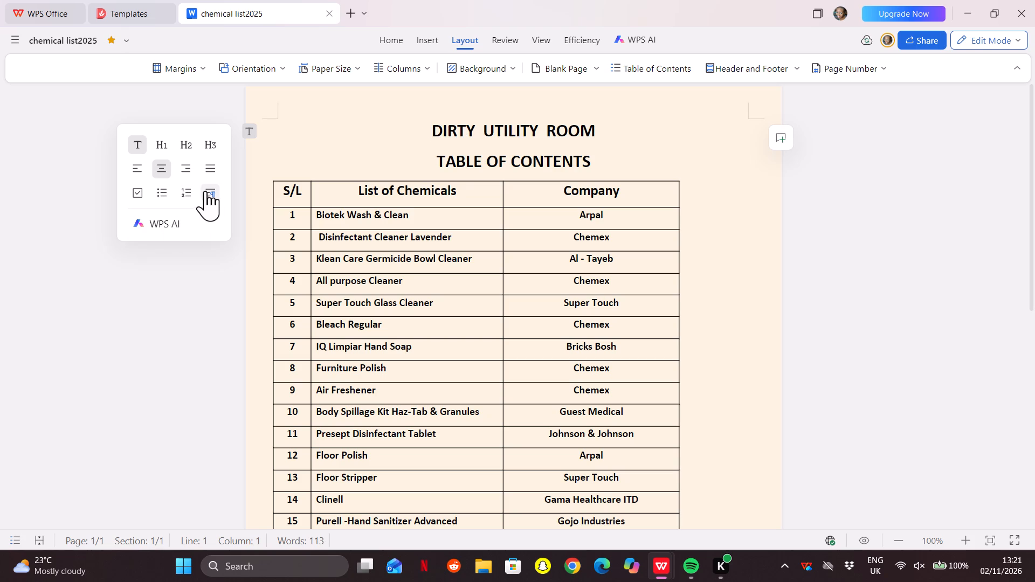
Use Paragraph Layout to add space before the DIRTY UTILITY ROOM line, try moving its left indent outward, and leave the layout mode.
click(206, 190)
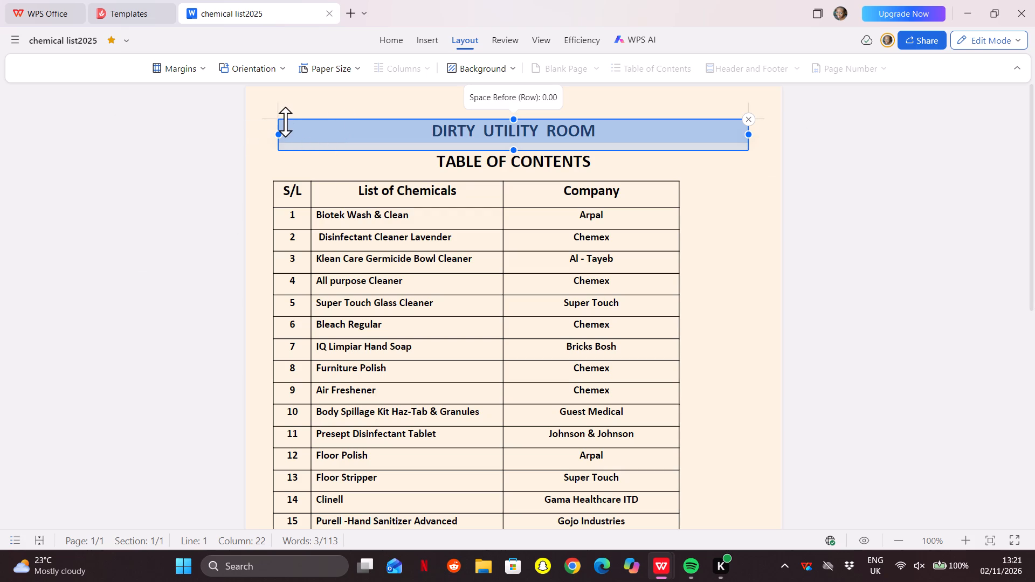
drag(285, 121, 284, 101)
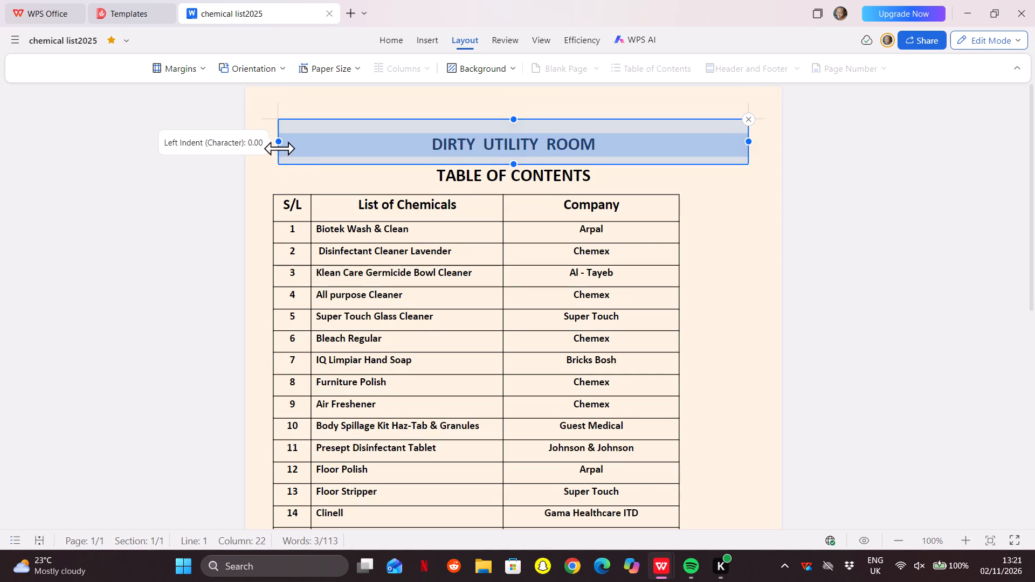
drag(280, 143, 266, 150)
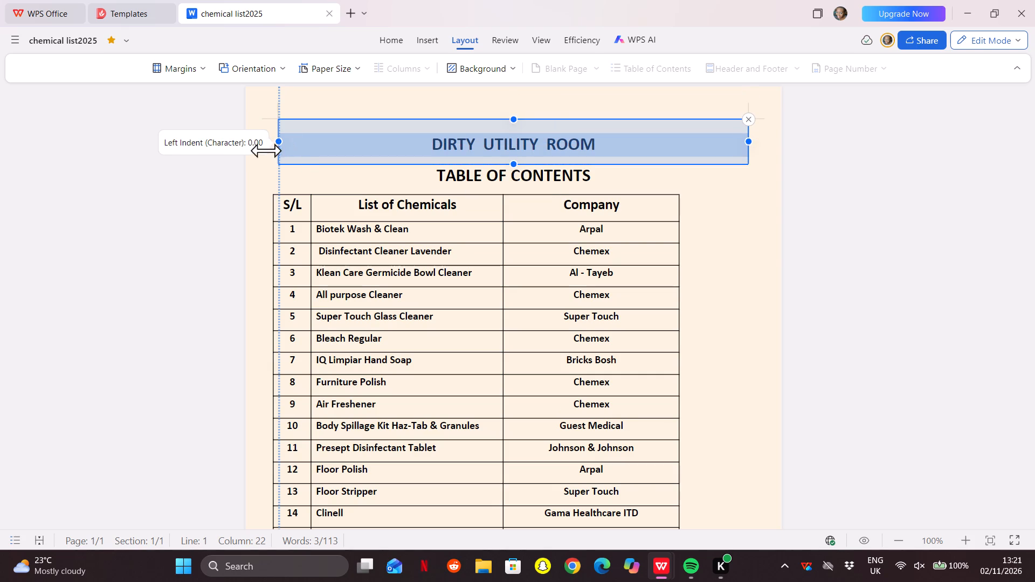
drag(266, 150, 252, 148)
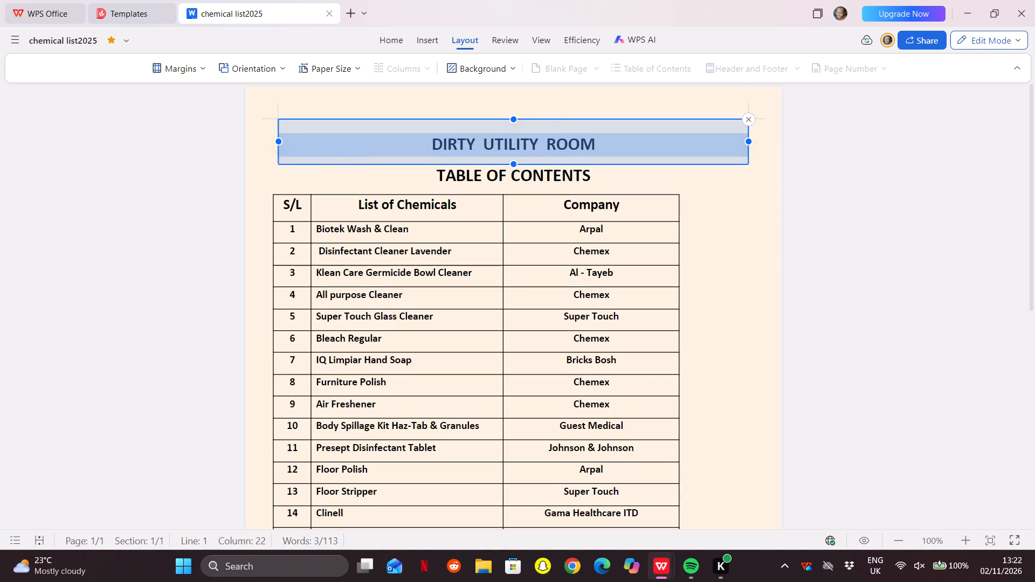
click(315, 183)
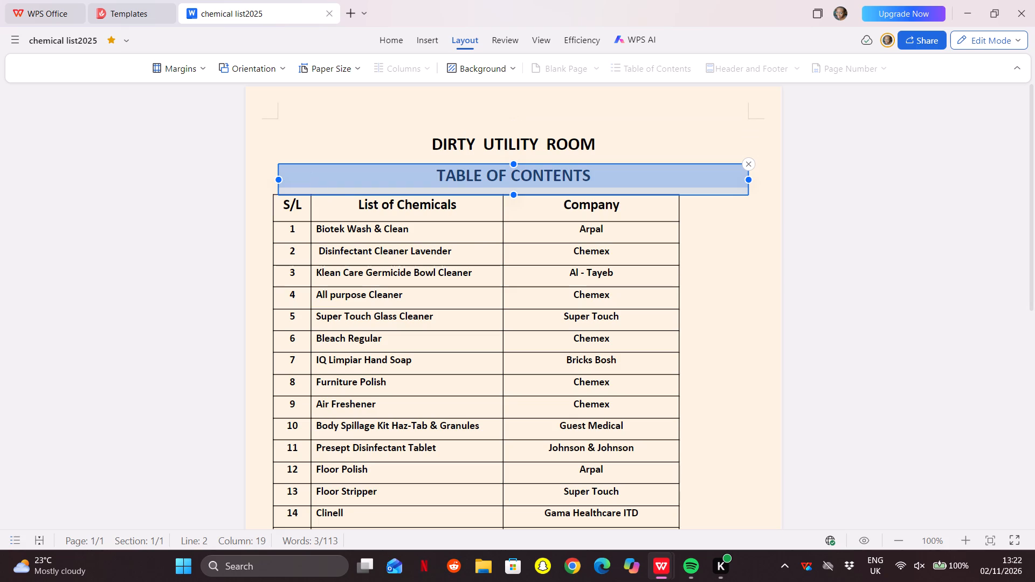
click(311, 146)
click(166, 165)
click(166, 165)
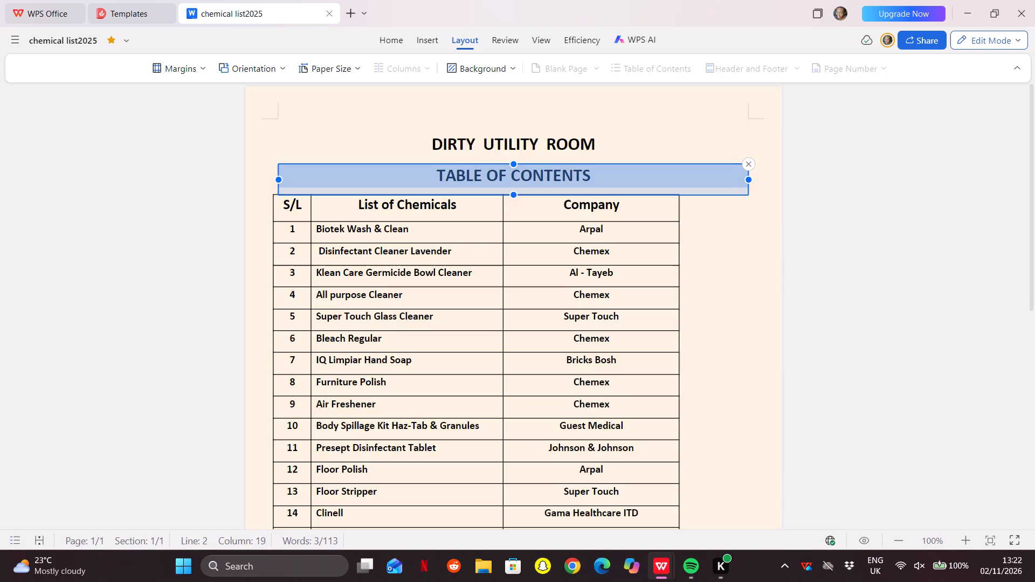
double_click(166, 165)
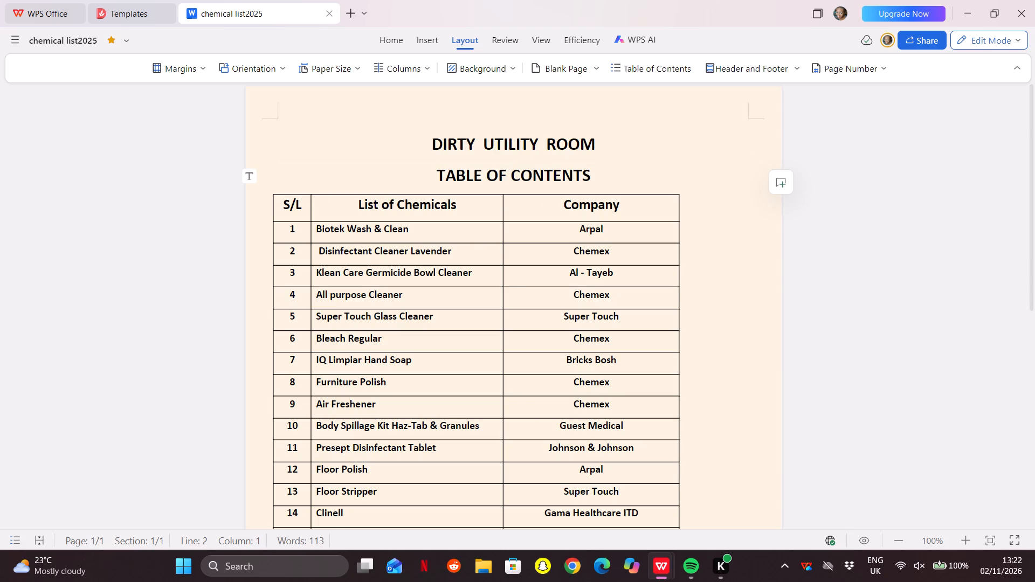
Add a checkbox marker to the DIRTY UTILITY ROOM line and replace it with a round bullet.
click(449, 149)
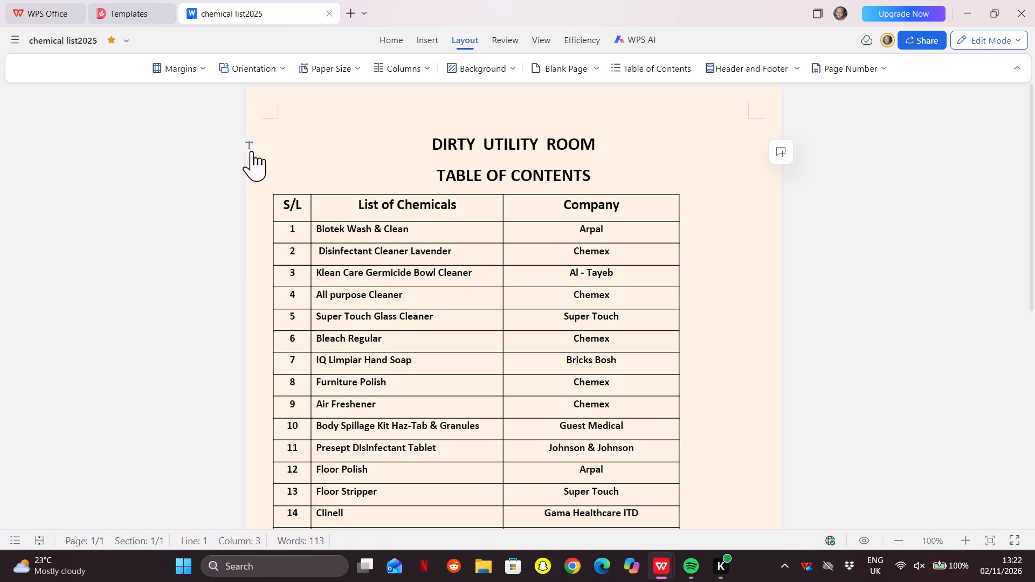
click(252, 151)
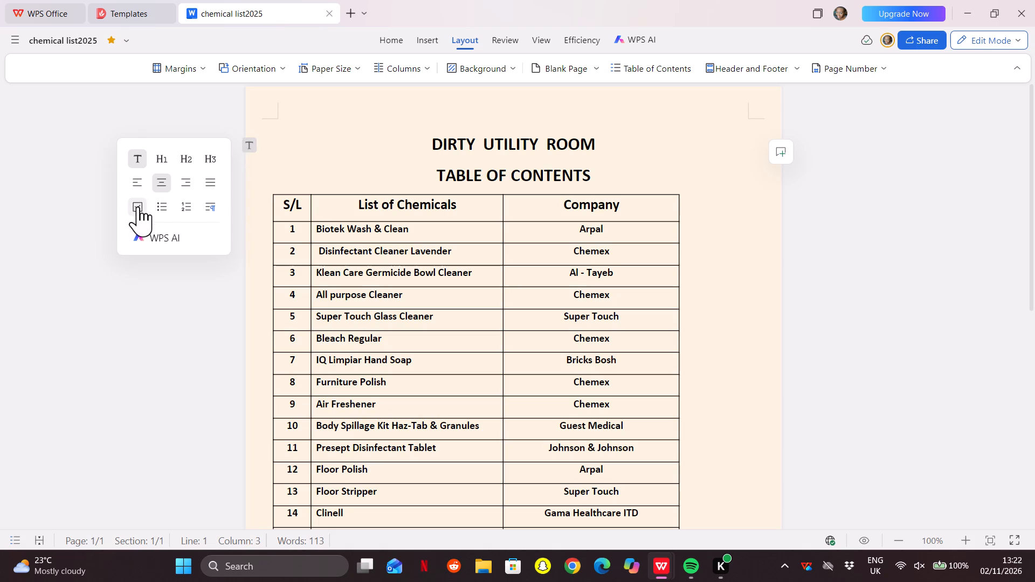
click(137, 207)
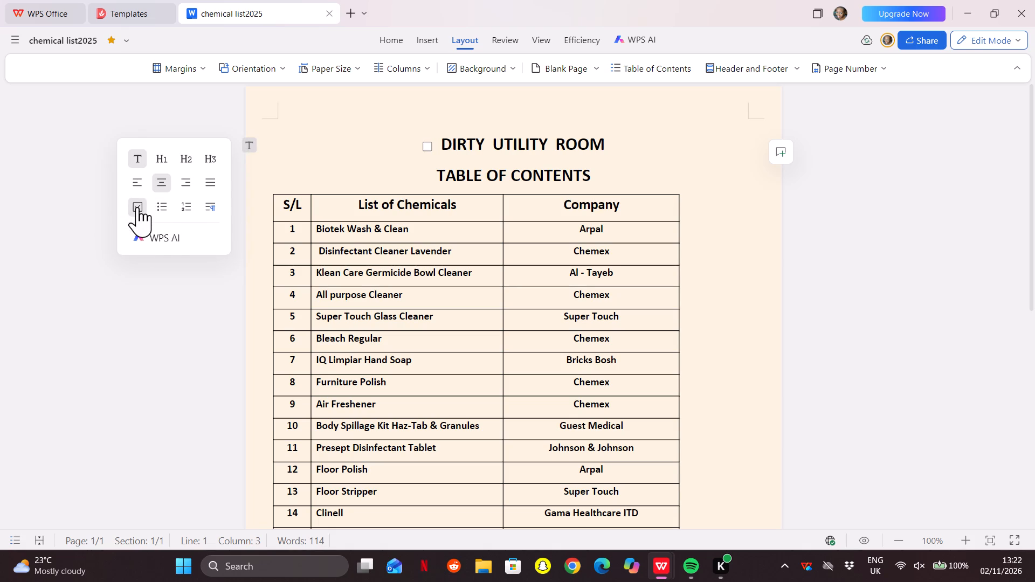
click(168, 207)
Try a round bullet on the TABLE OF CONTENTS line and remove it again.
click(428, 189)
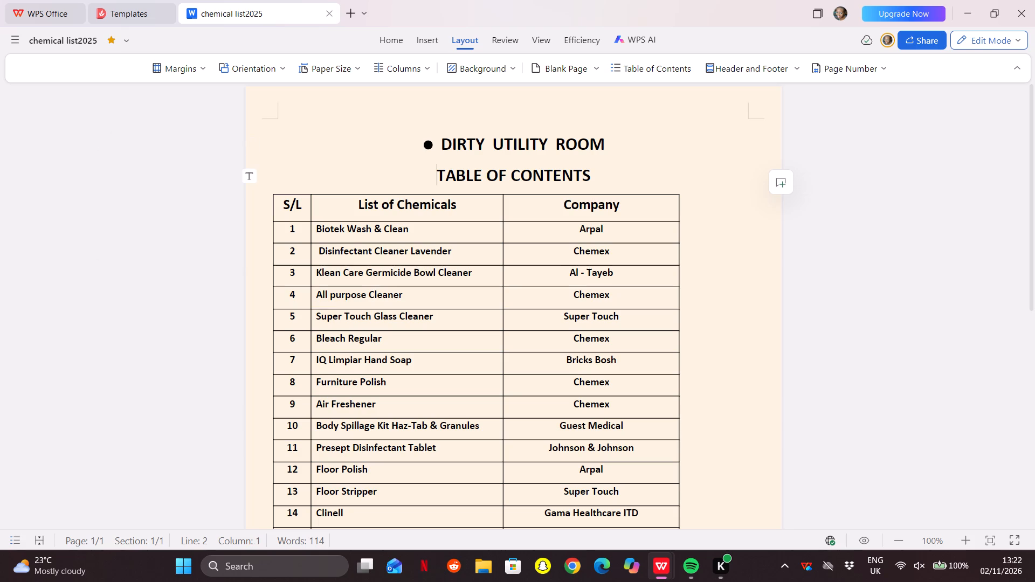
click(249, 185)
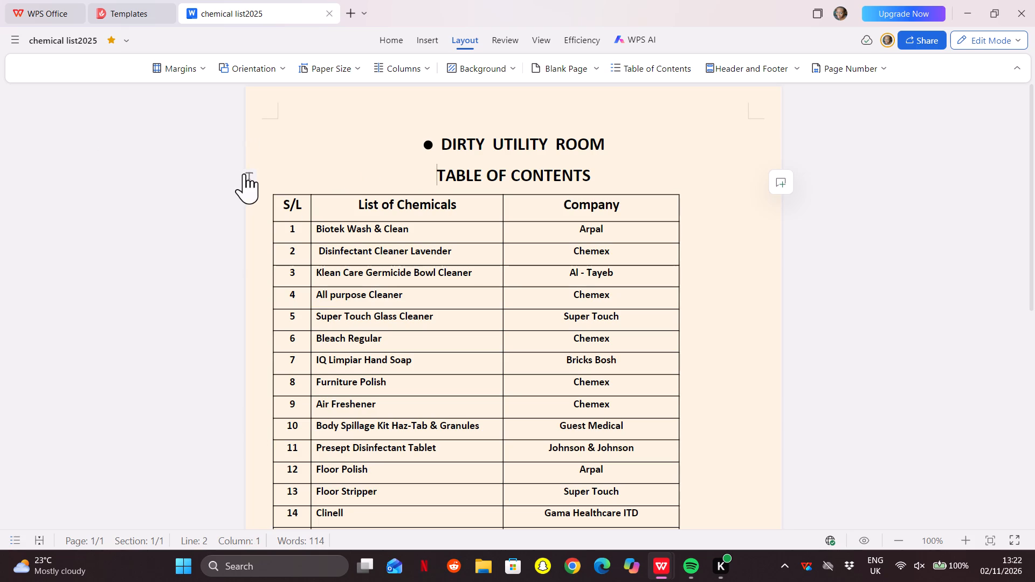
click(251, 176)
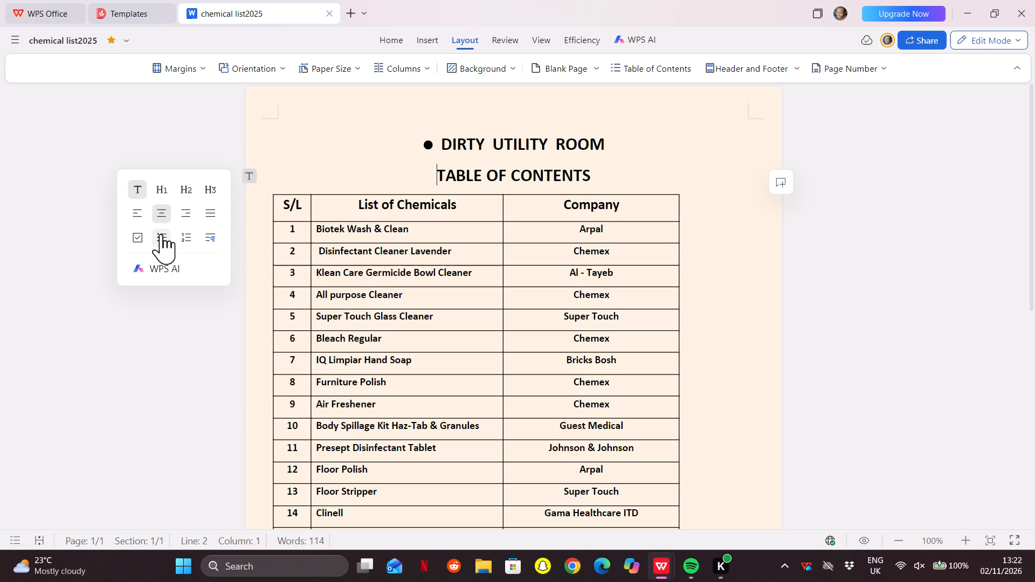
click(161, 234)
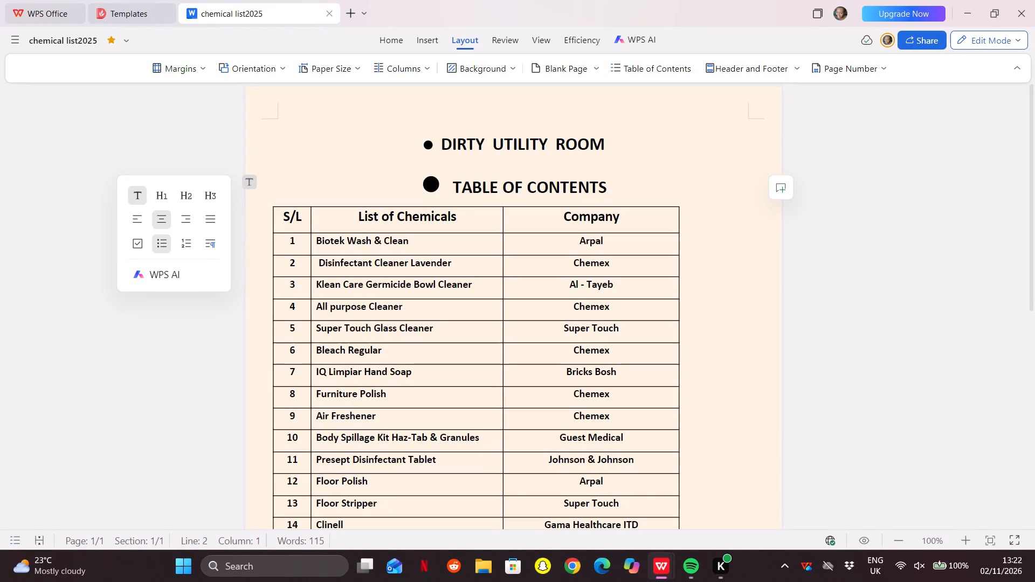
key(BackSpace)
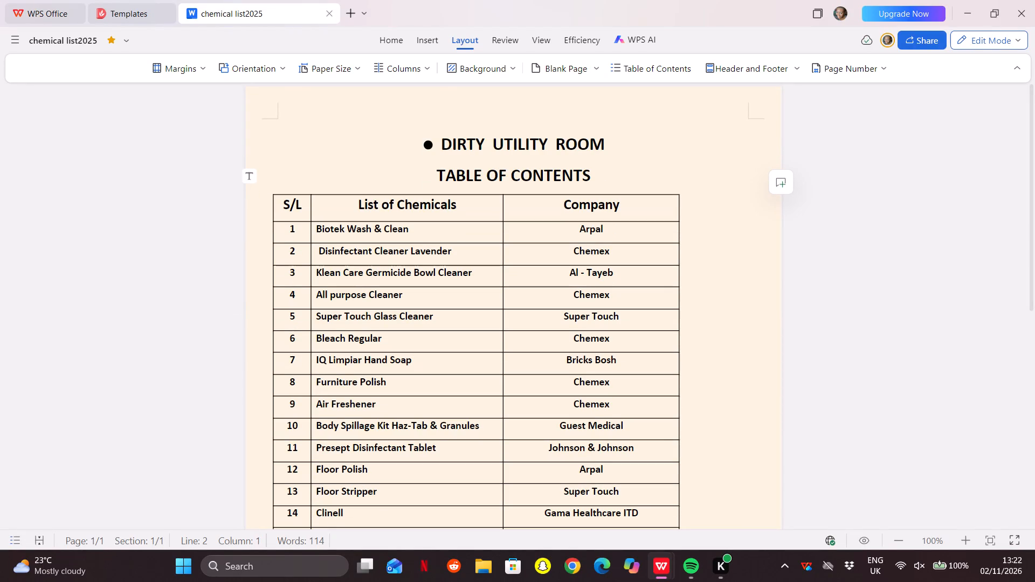
Increase the font size of the DIRTY UTILITY ROOM and TABLE OF CONTENTS title lines by three increments.
drag(397, 131, 613, 189)
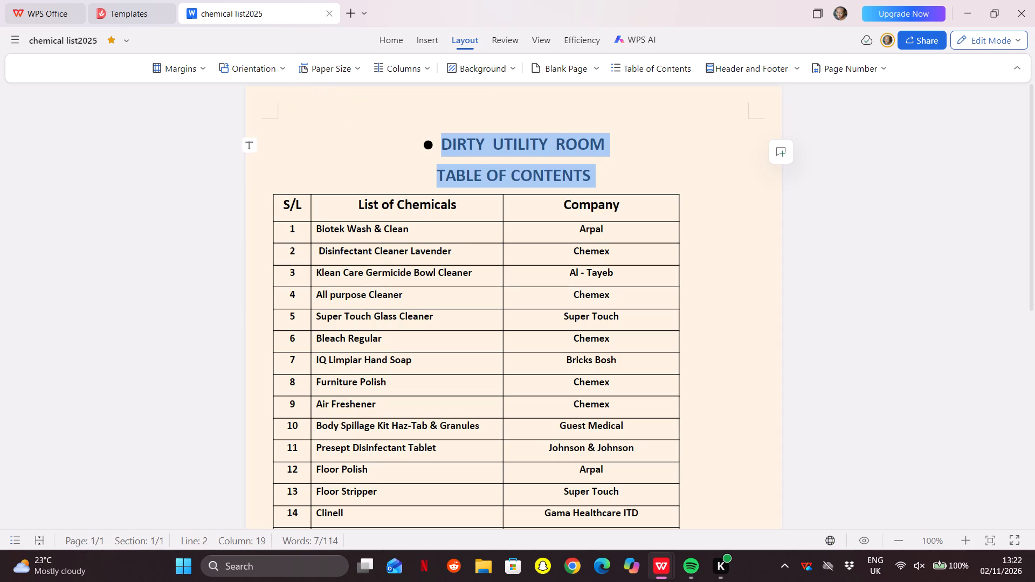
drag(613, 189, 613, 190)
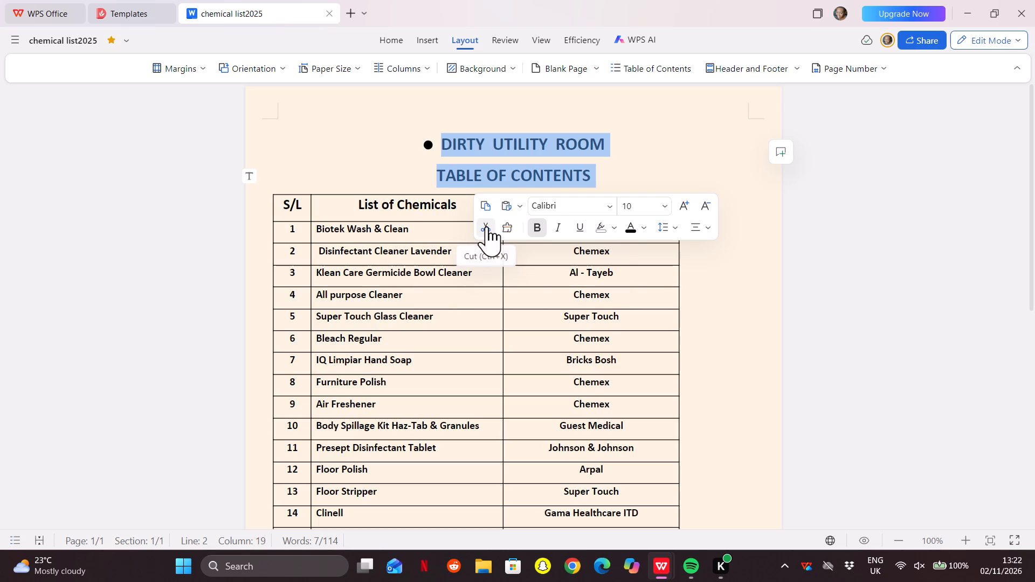
click(685, 206)
click(685, 206)
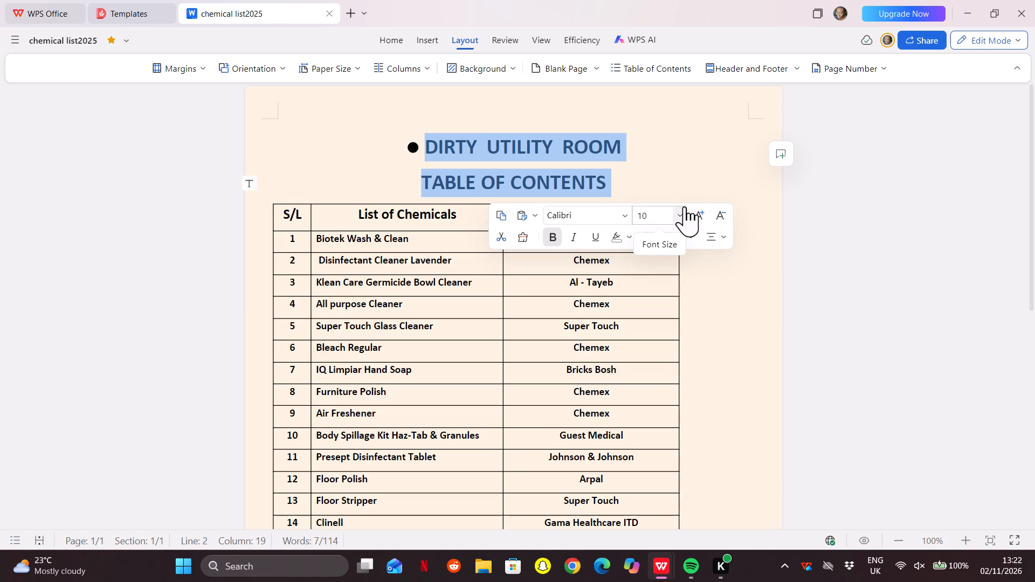
click(696, 212)
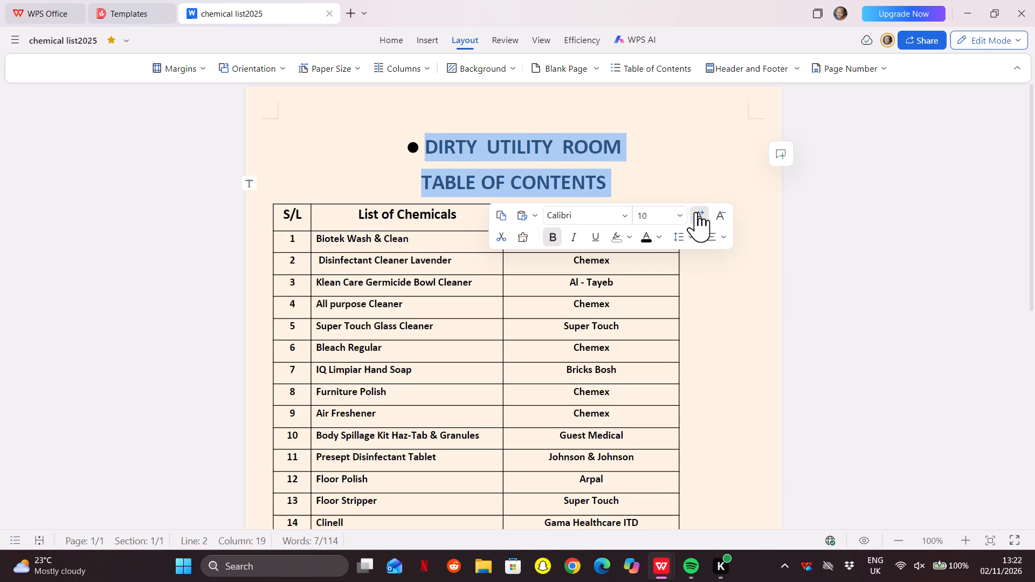
click(679, 217)
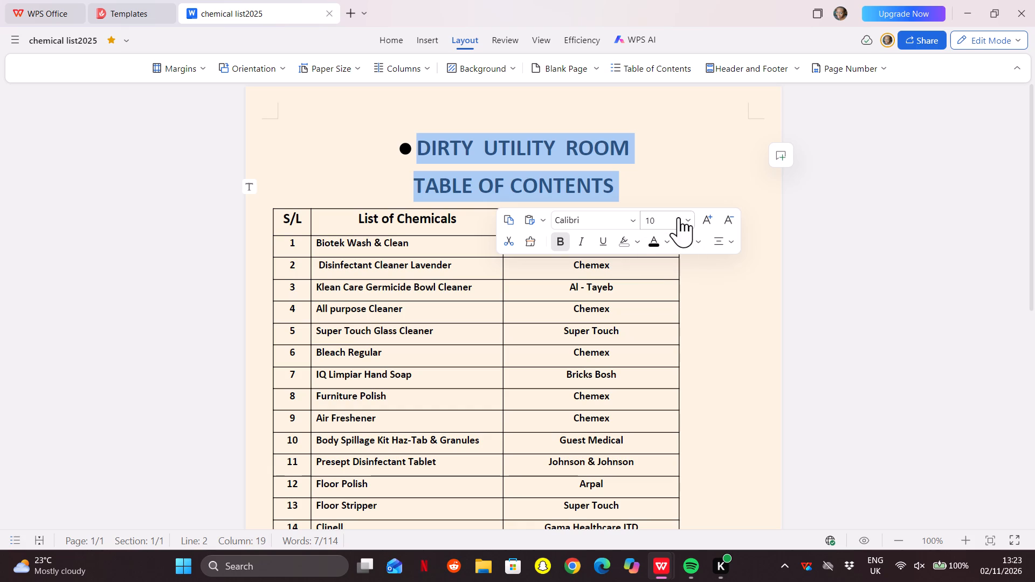
Change the font of the DIRTY UTILITY ROOM and TABLE OF CONTENTS title lines to Comic Sans MS.
click(636, 220)
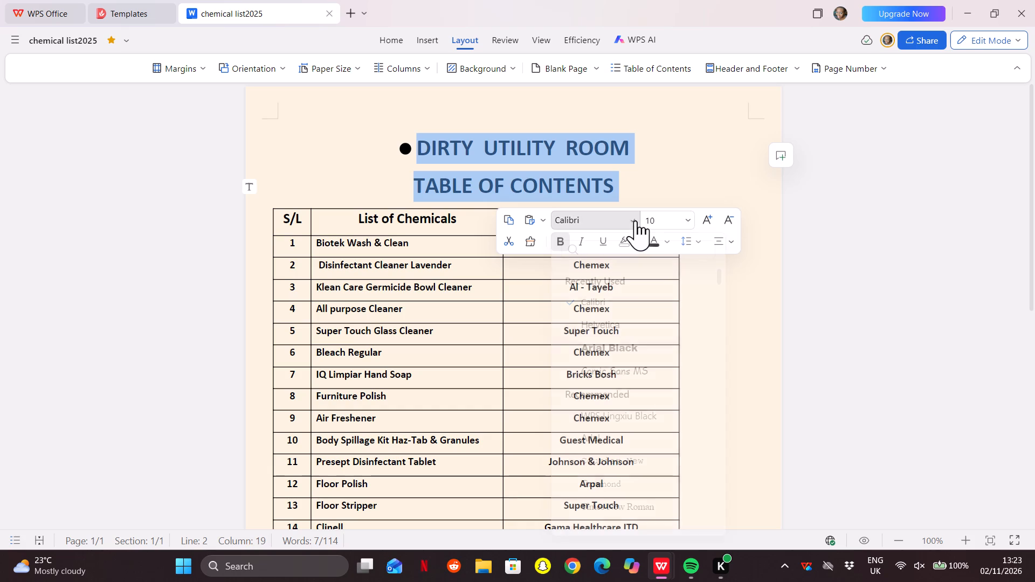
click(613, 373)
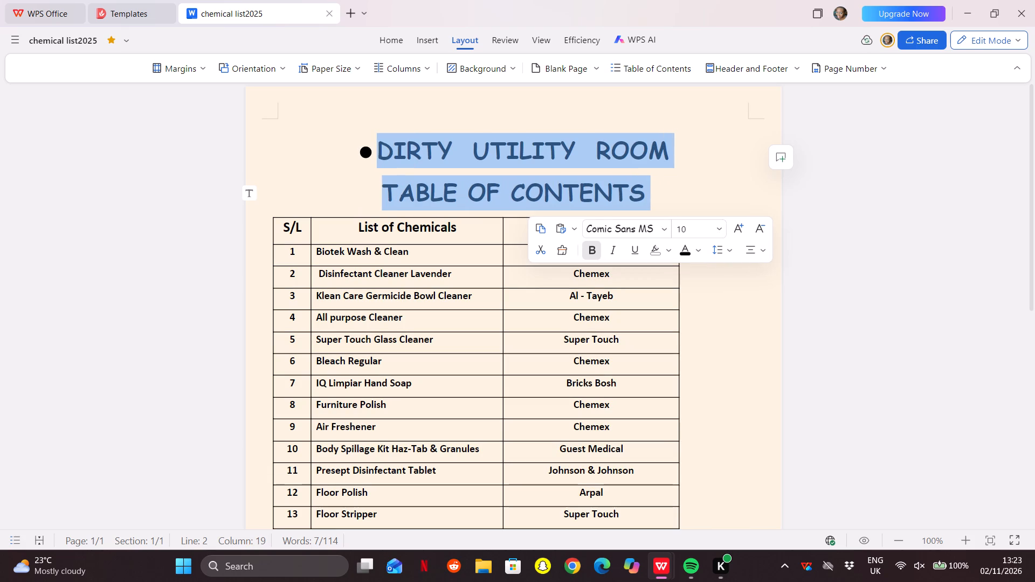
click(832, 293)
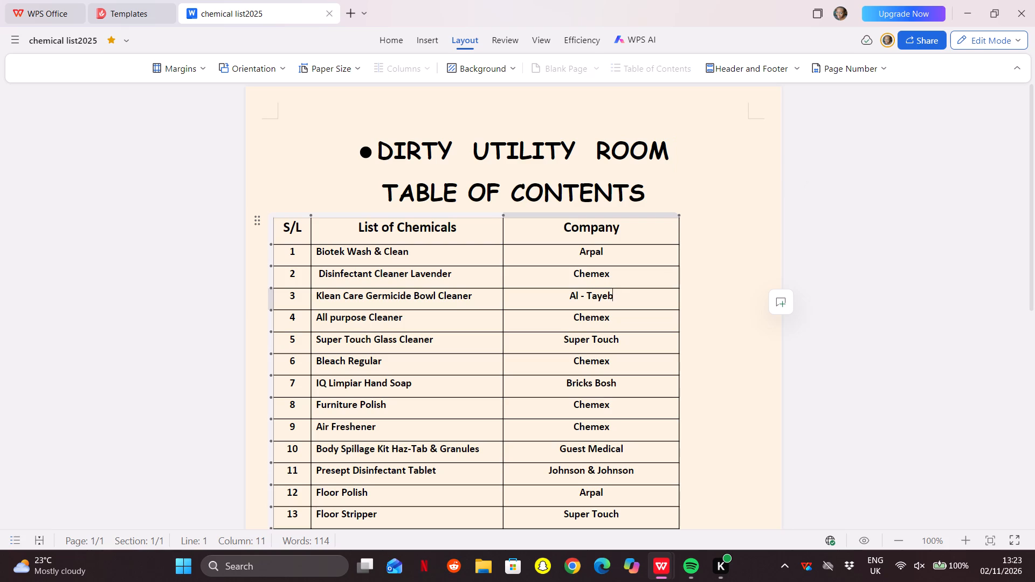
Save the chemical list2025 document and close it.
key(ctrl+s)
click(1025, 7)
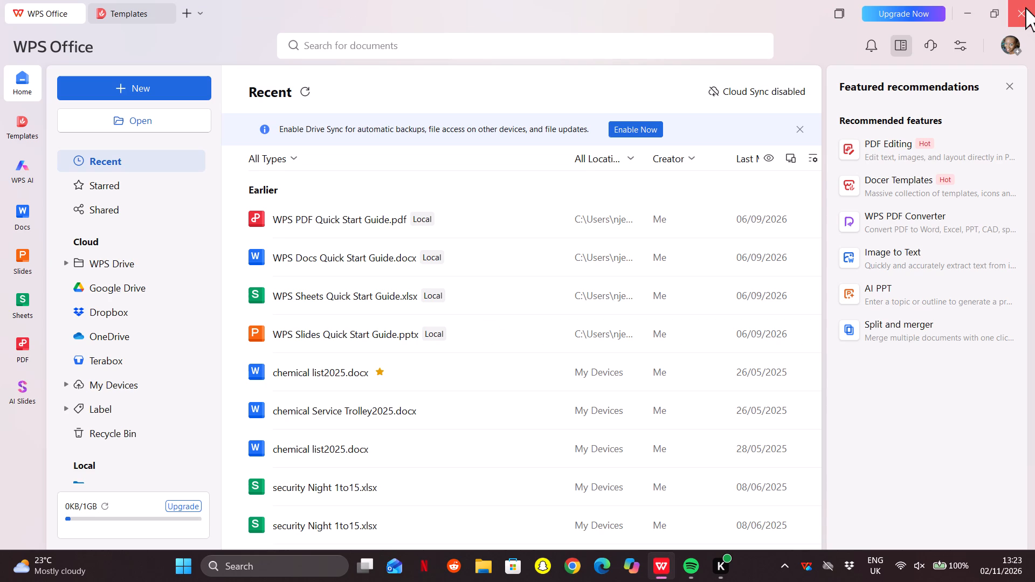
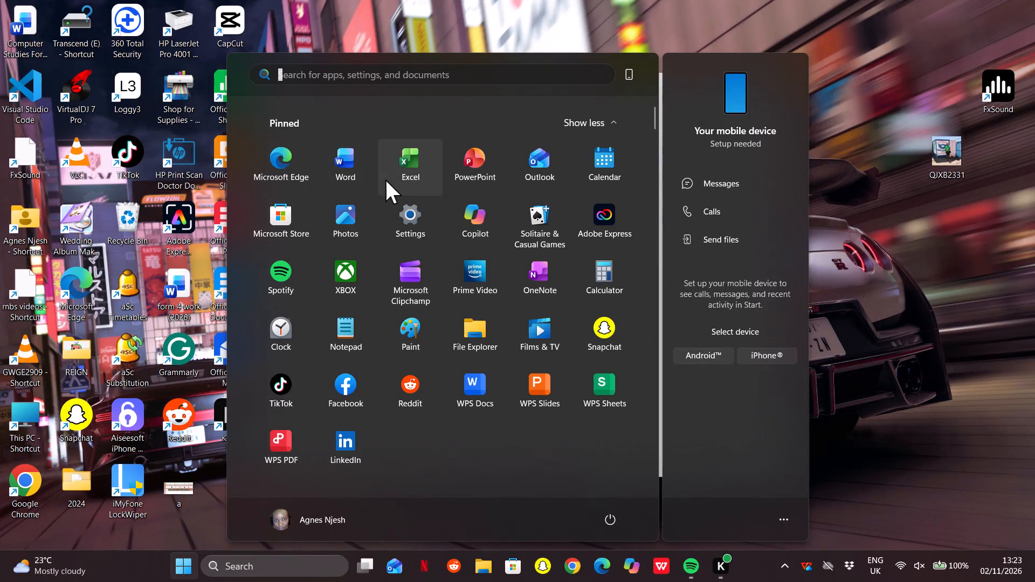
Switch to Excel and create a blank workbook.
double_click(415, 153)
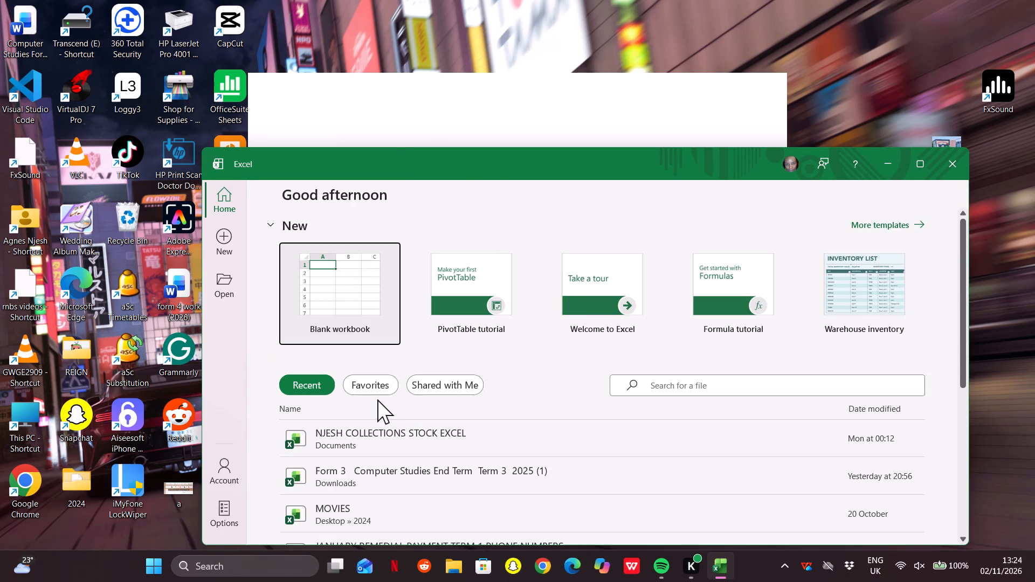
double_click(360, 309)
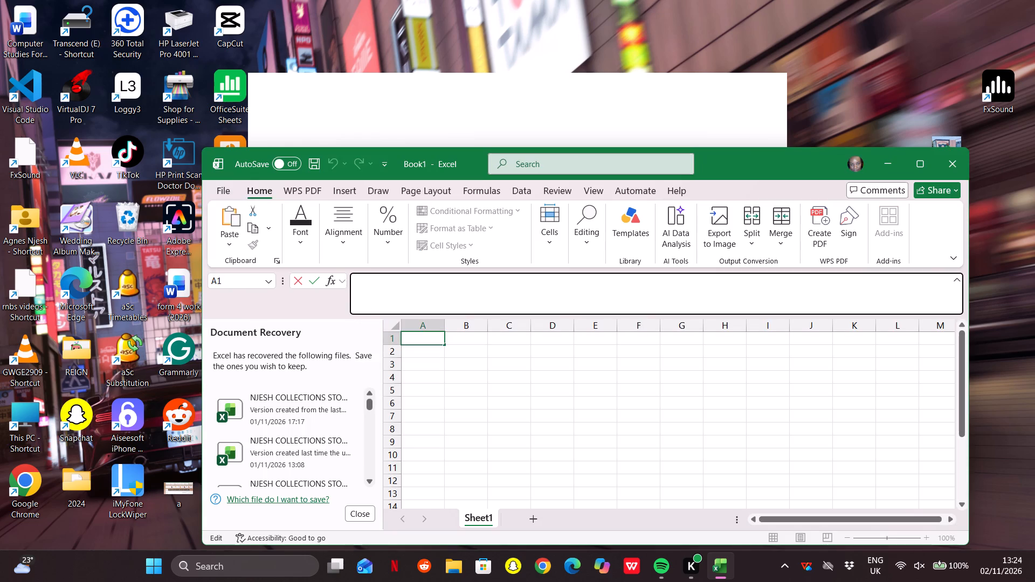
Paste the copied Dirty Utility Room chemical list into the sheet starting at cell A2, keeping its source formatting.
click(425, 348)
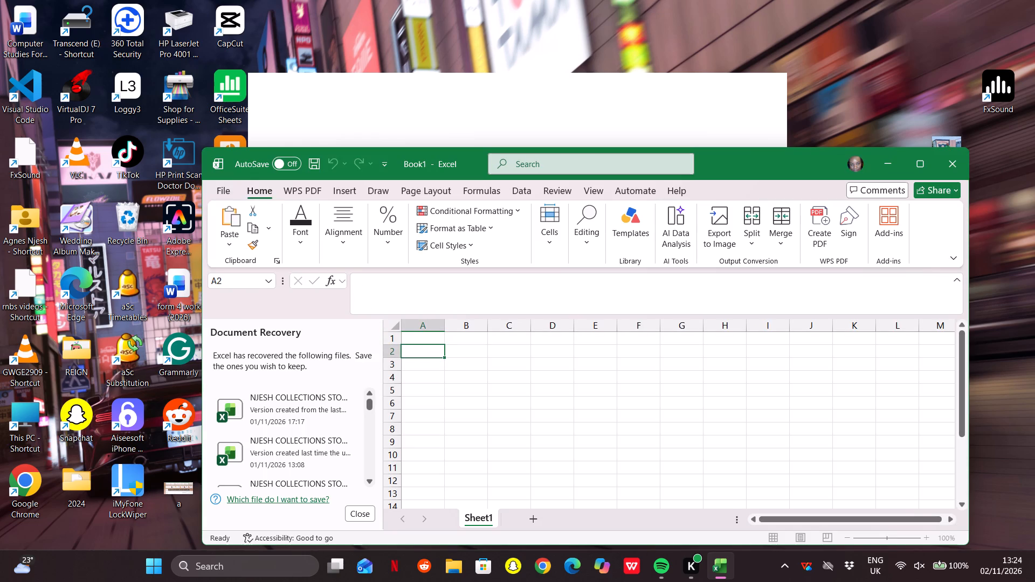
click(425, 348)
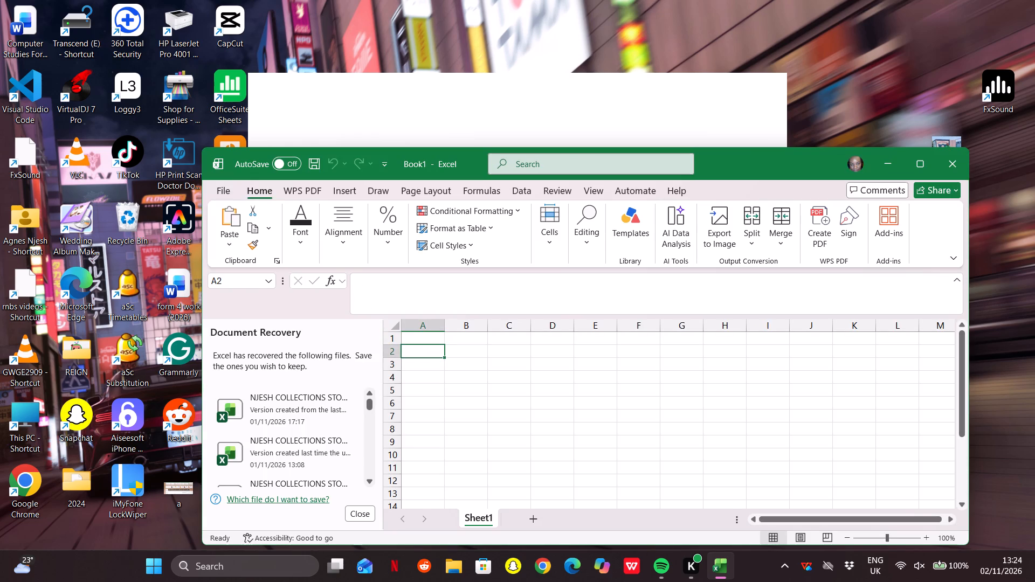
right_click(425, 348)
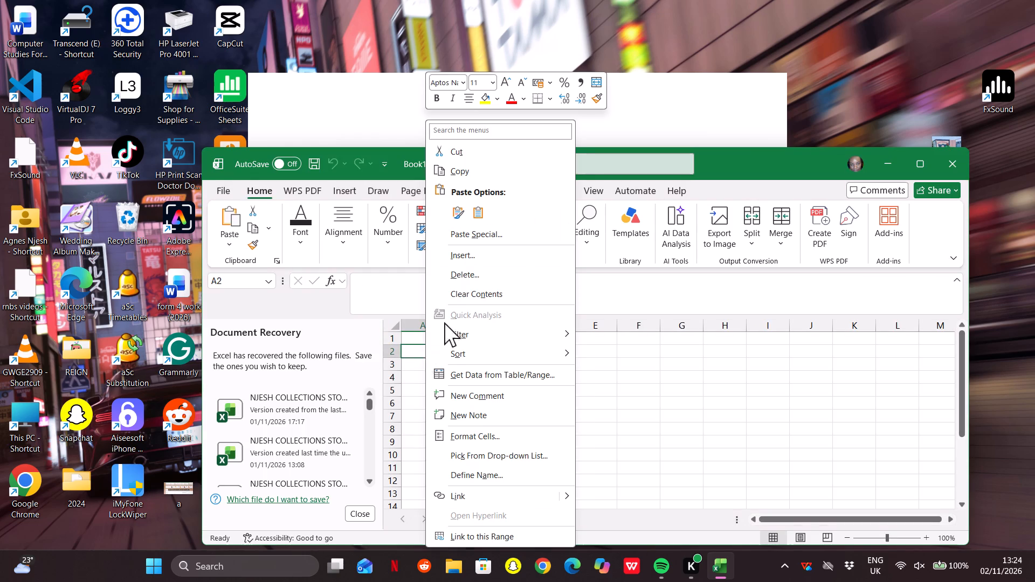
click(454, 212)
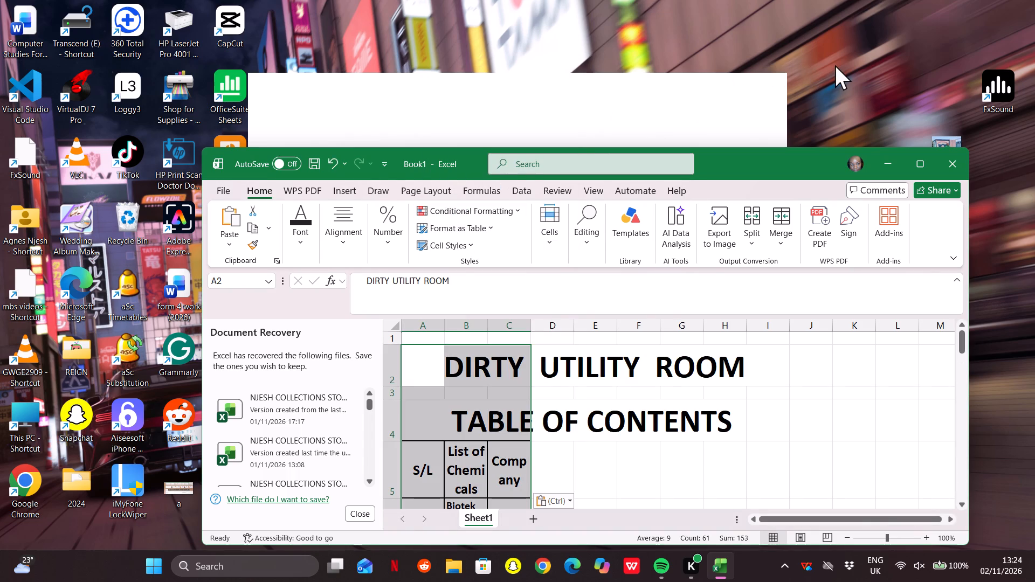
click(835, 65)
Maximize the workbook window and widen columns C, B and A so the list's headings and chemical names fit on one line.
click(919, 160)
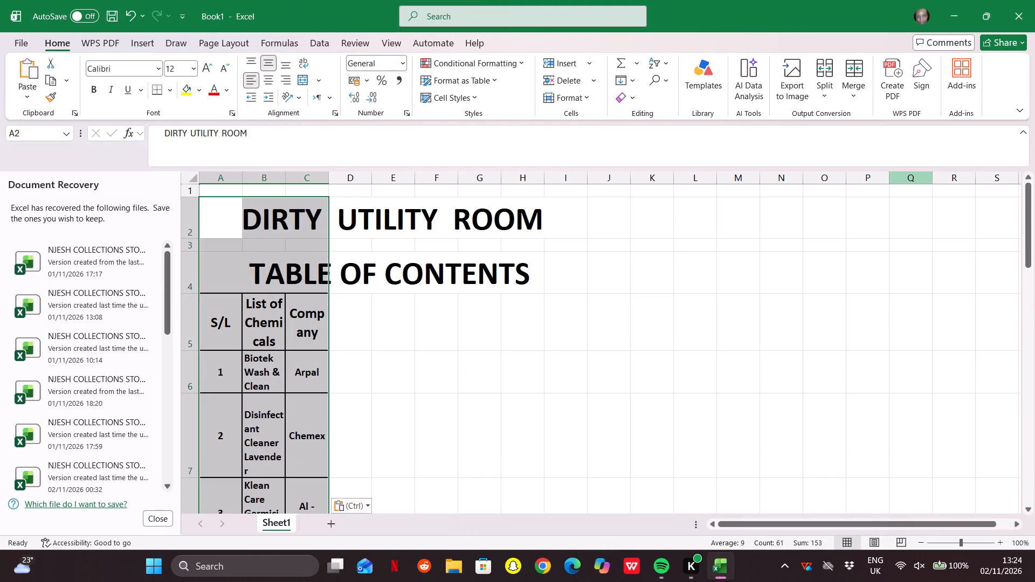
drag(325, 180, 363, 171)
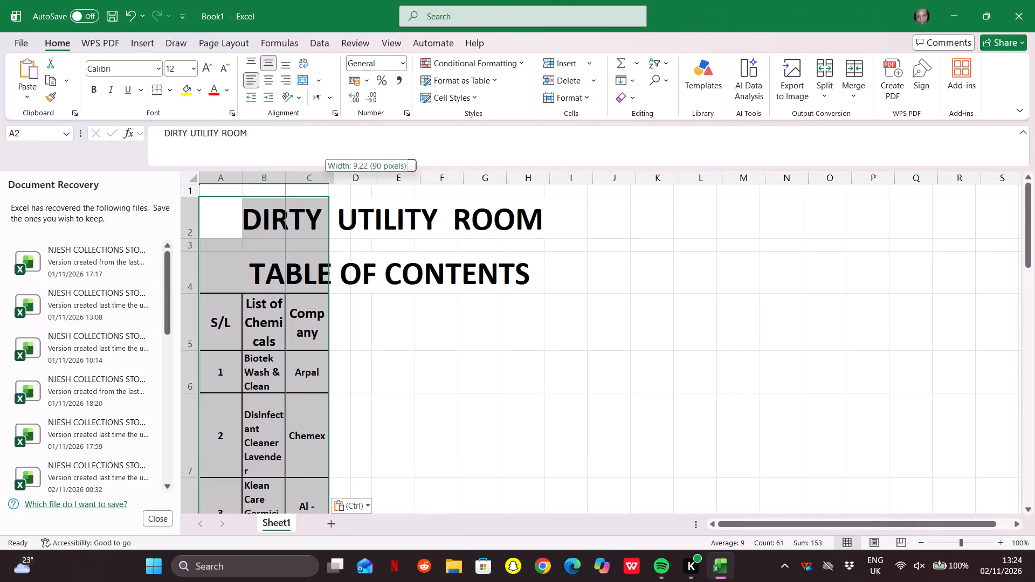
drag(363, 171, 546, 168)
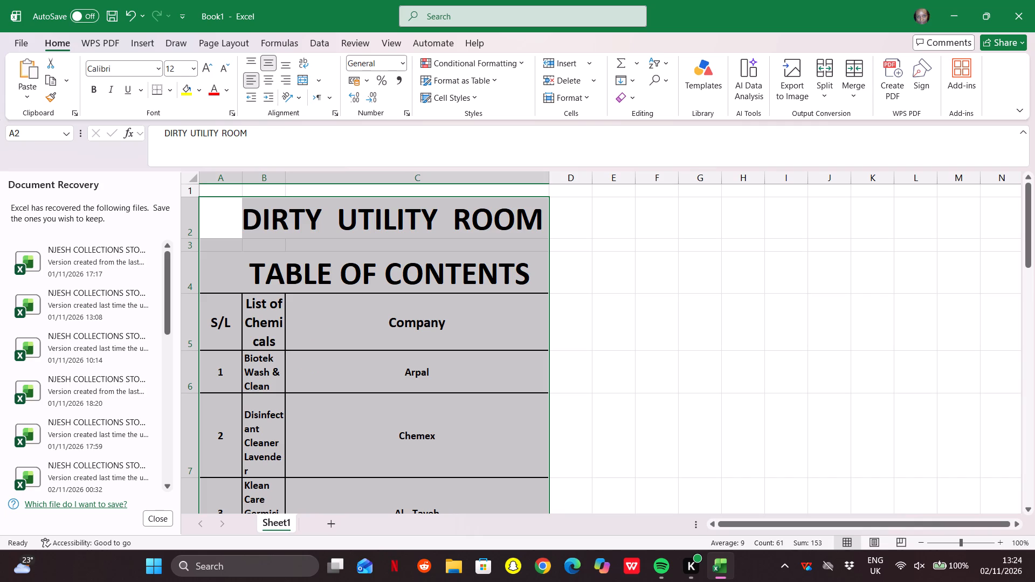
drag(282, 178, 553, 218)
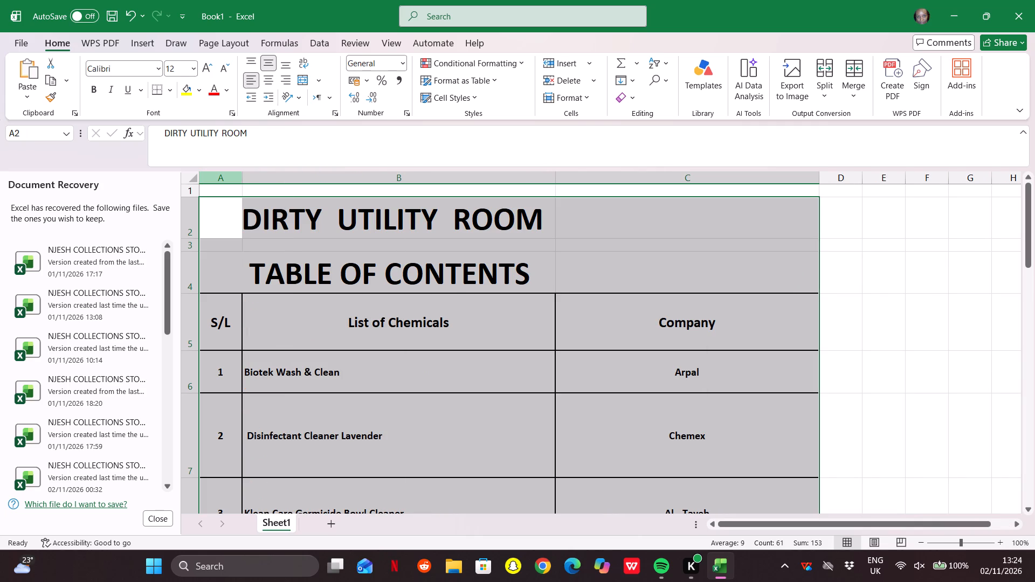
drag(245, 176, 280, 176)
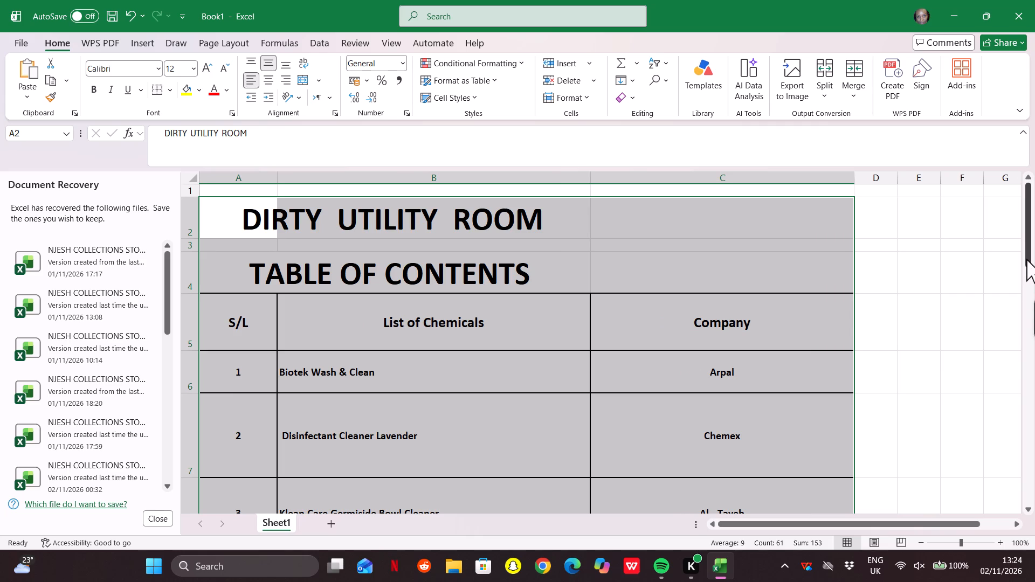
Increase the height of empty row 23 below the Dettol Original entry.
drag(1027, 259, 1031, 384)
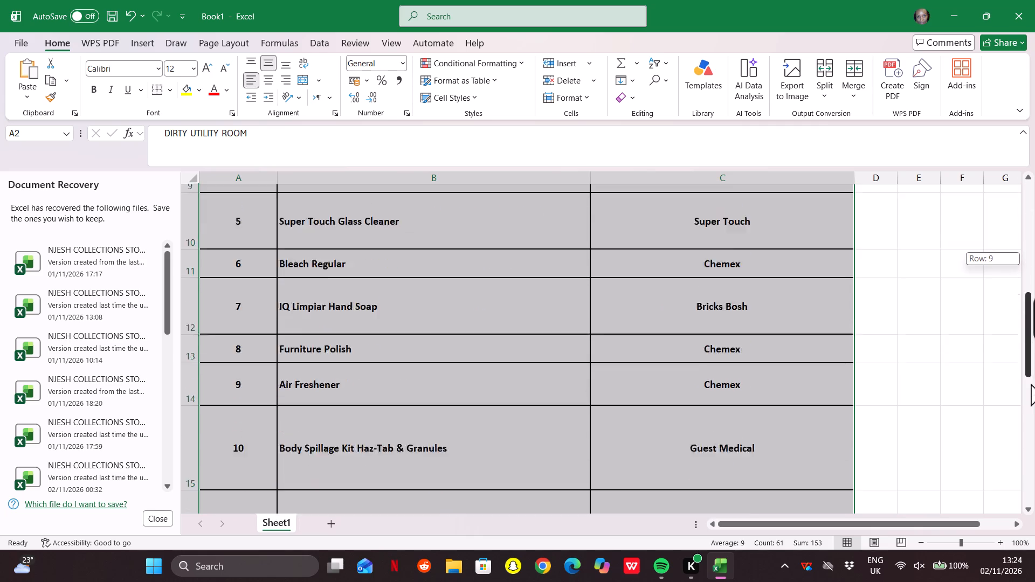
drag(1031, 384, 1034, 497)
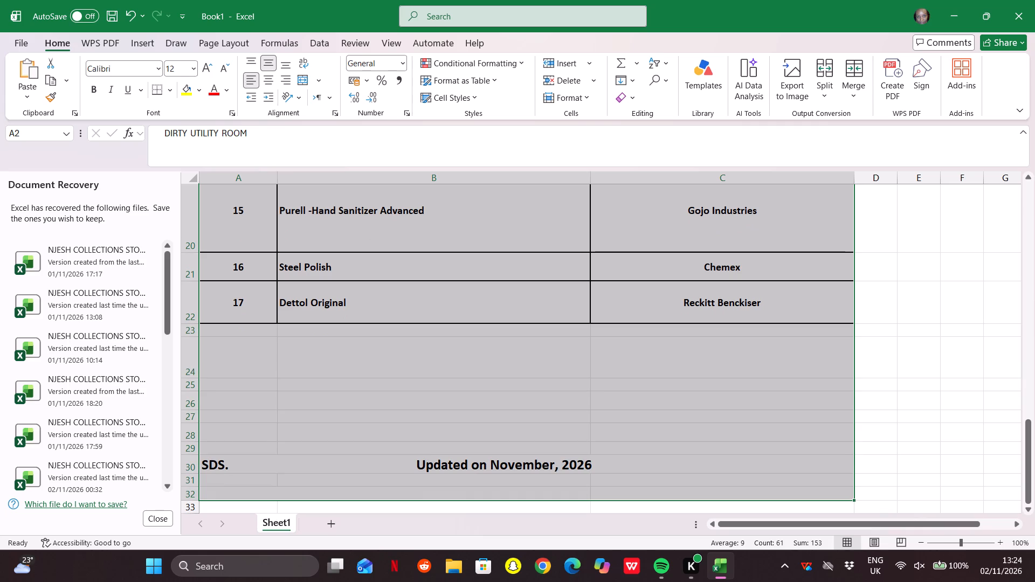
drag(192, 334, 192, 356)
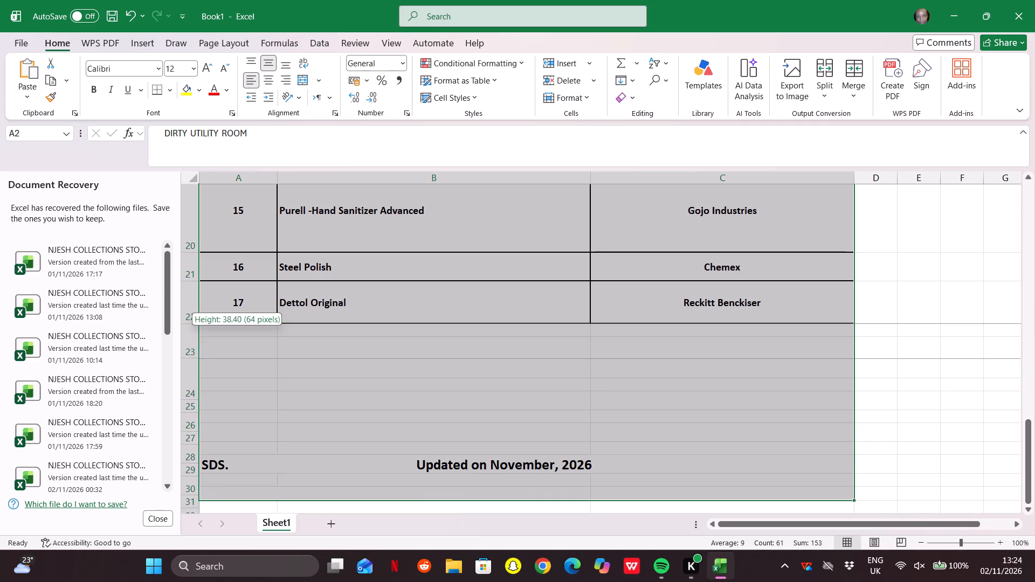
drag(192, 356, 192, 365)
Enter serial number 18 and the chemical name Dettol Handsoap in row 23.
click(227, 343)
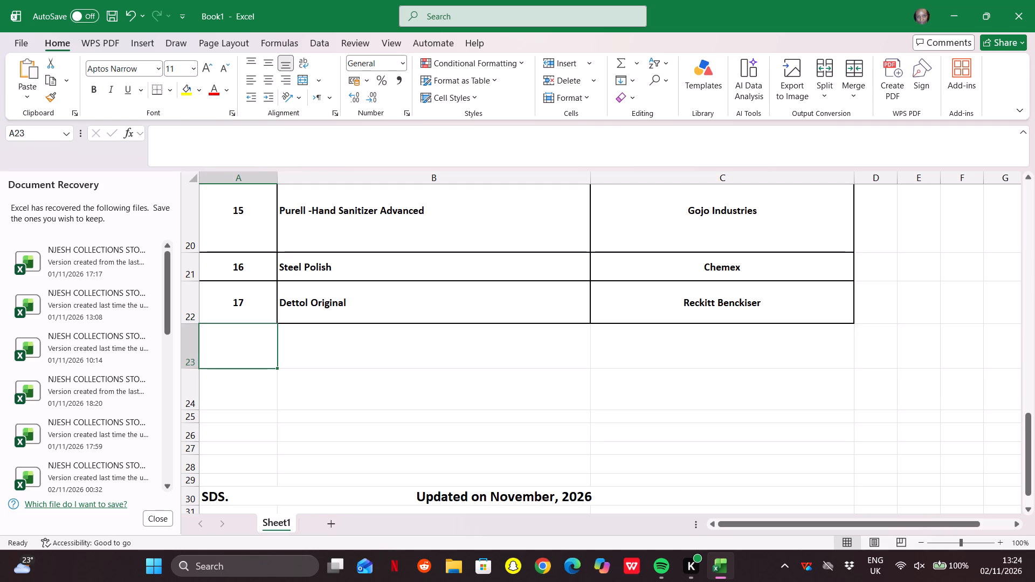
key(1)
key(8)
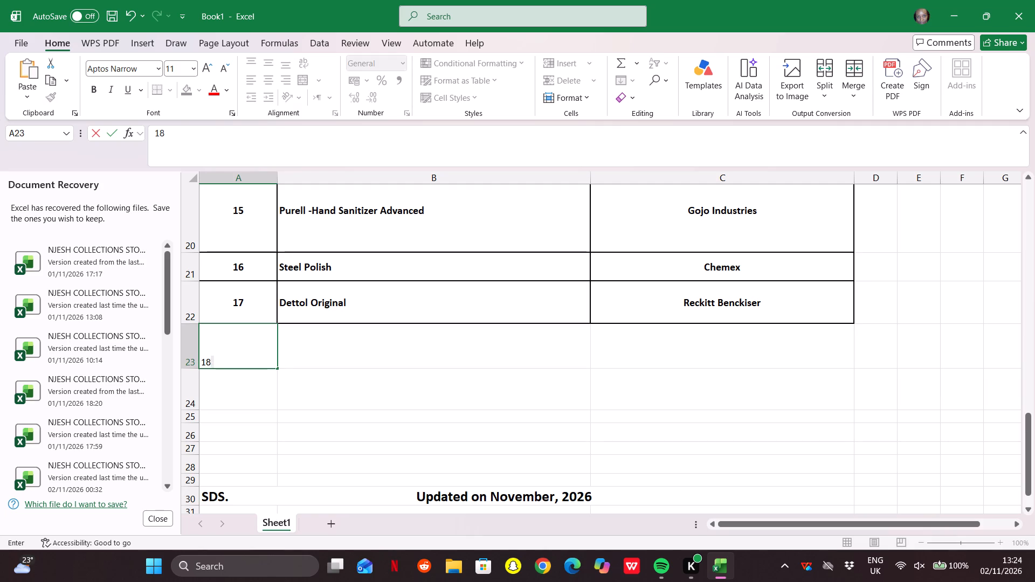
click(309, 336)
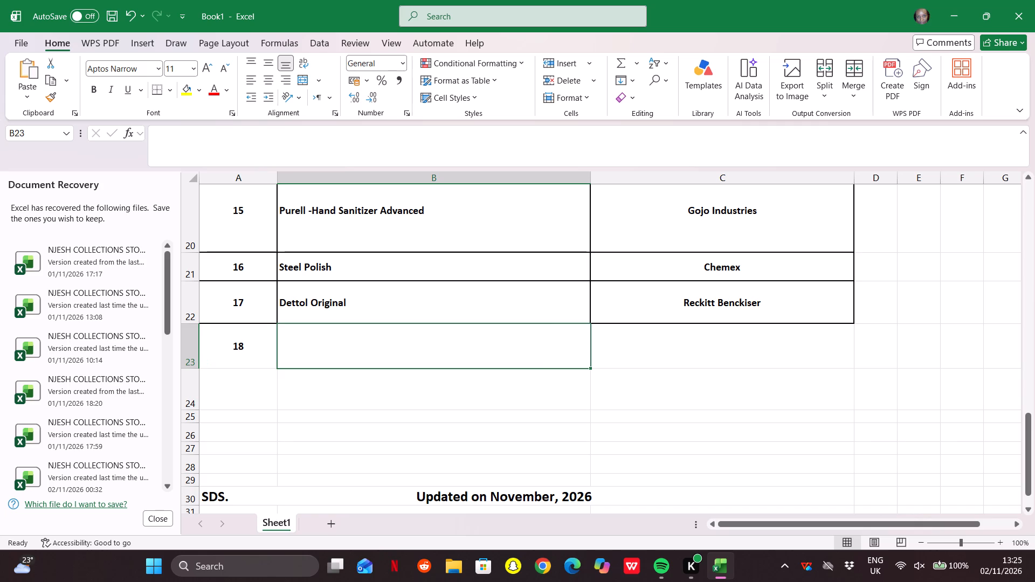
text(de)
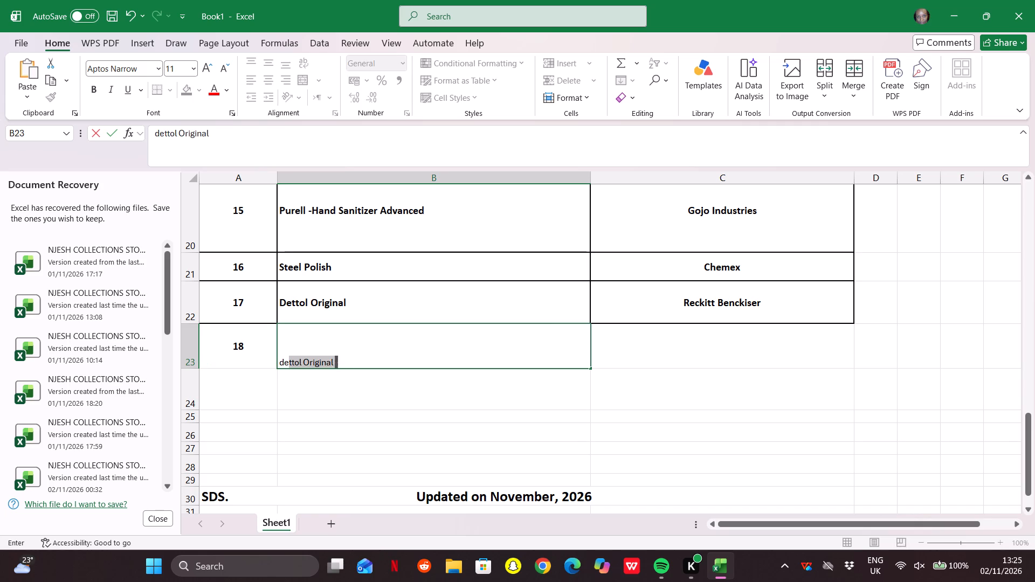
key(BackSpace)
key(BackSpace)
key(BackSpace)
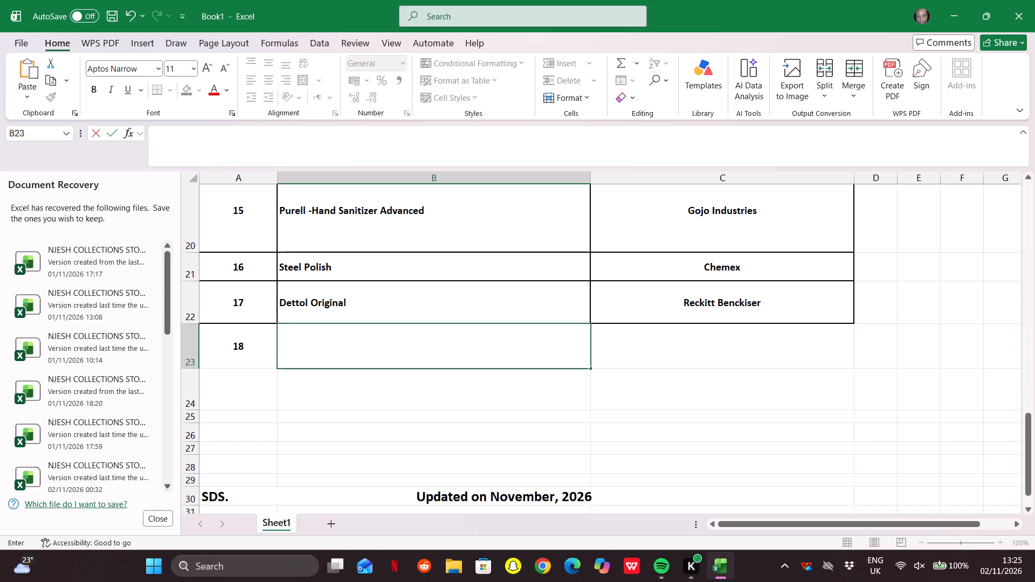
key(d)
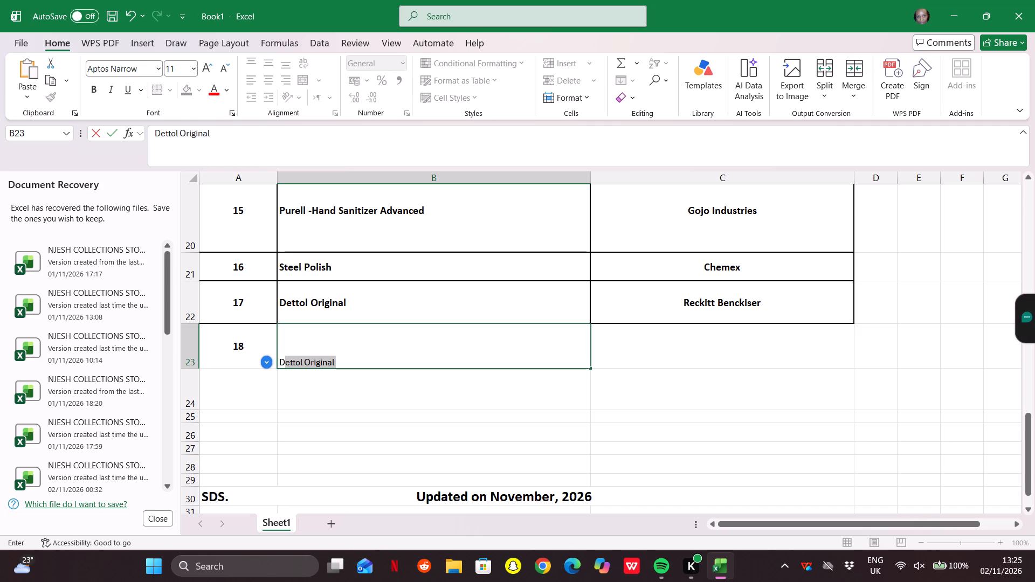
text(ett)
text(ol)
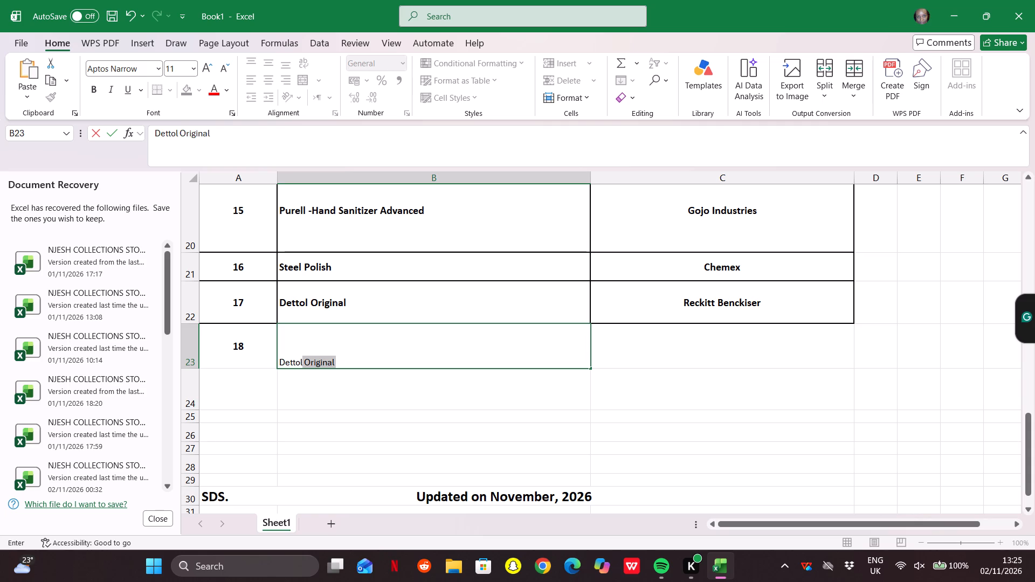
key(space)
key(h)
text(soa)
key(p)
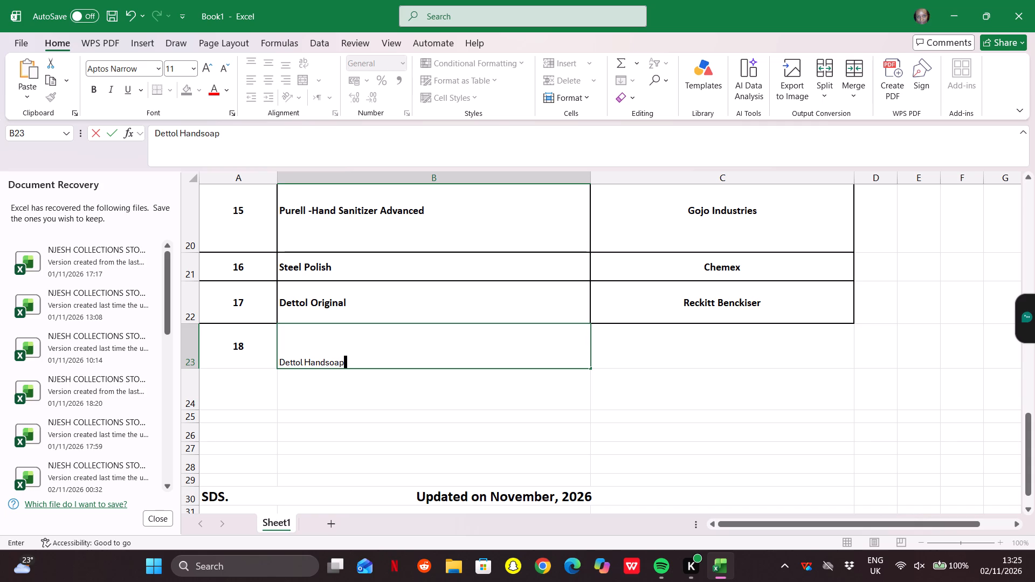
Enter Chemex as the company for the Dettol Handsoap entry.
click(692, 344)
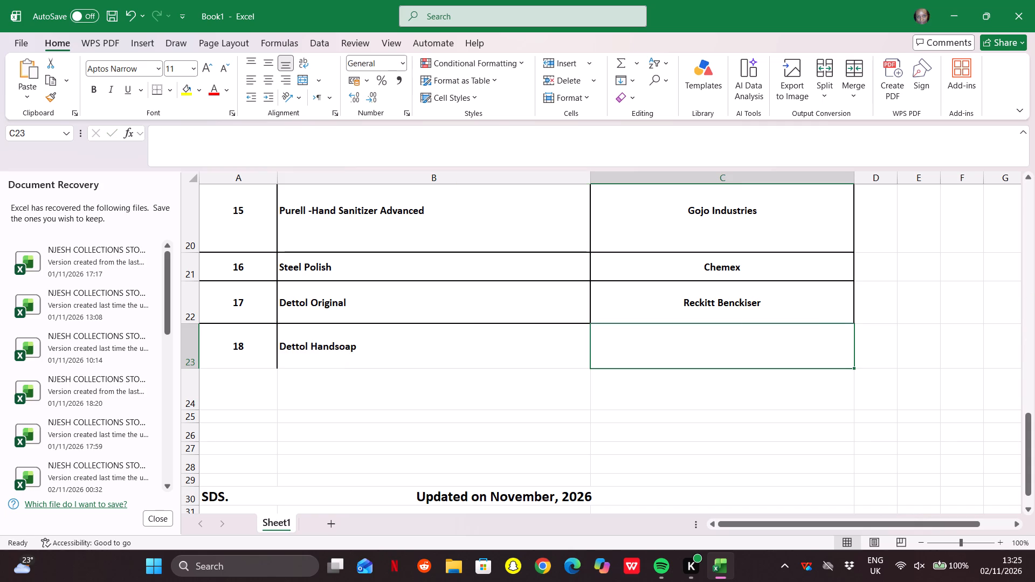
key(c)
text(he)
text(me)
key(x)
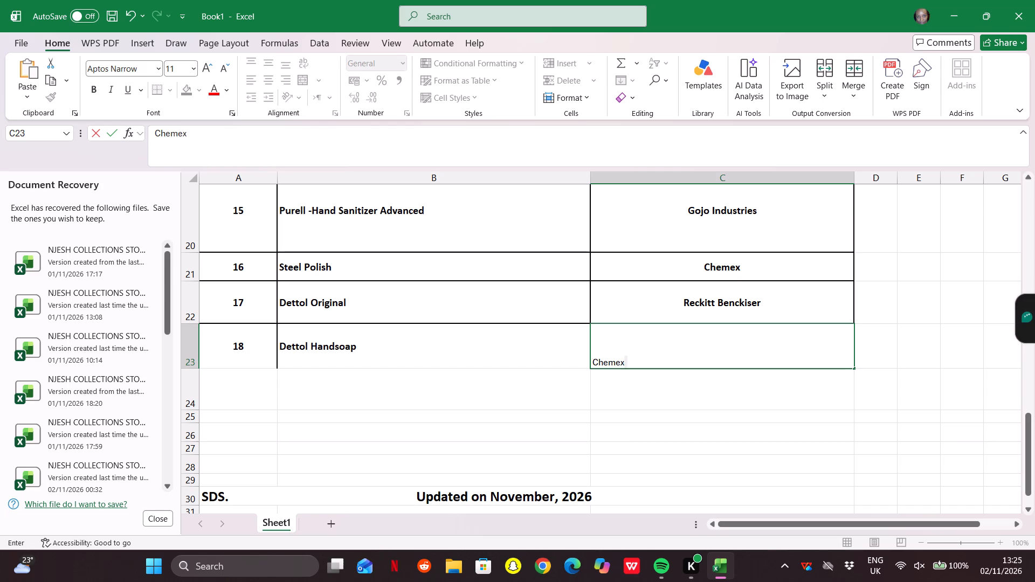
click(950, 345)
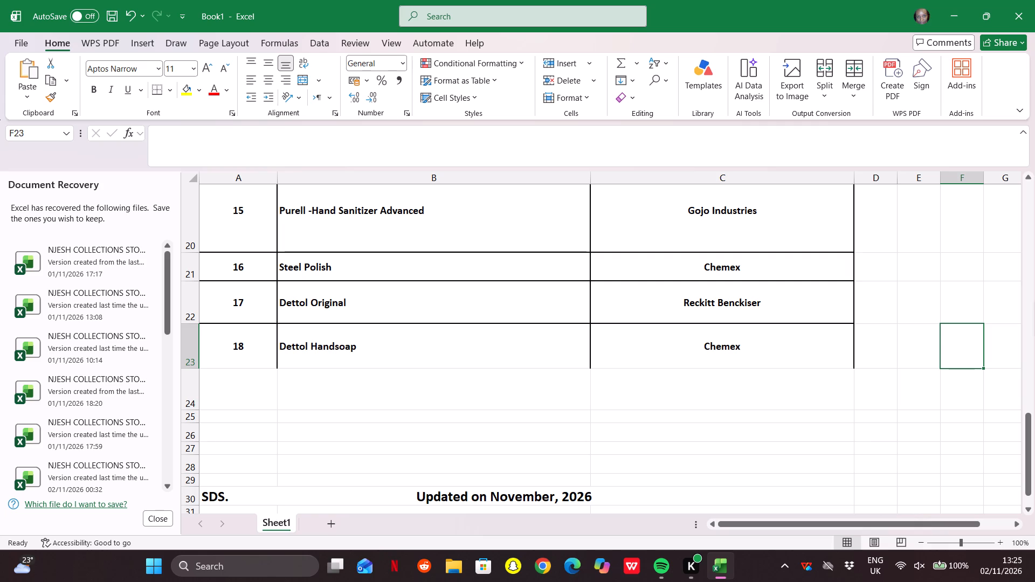
Enter serial number 19 and the chemical name Caviwipes in row 24.
click(1028, 455)
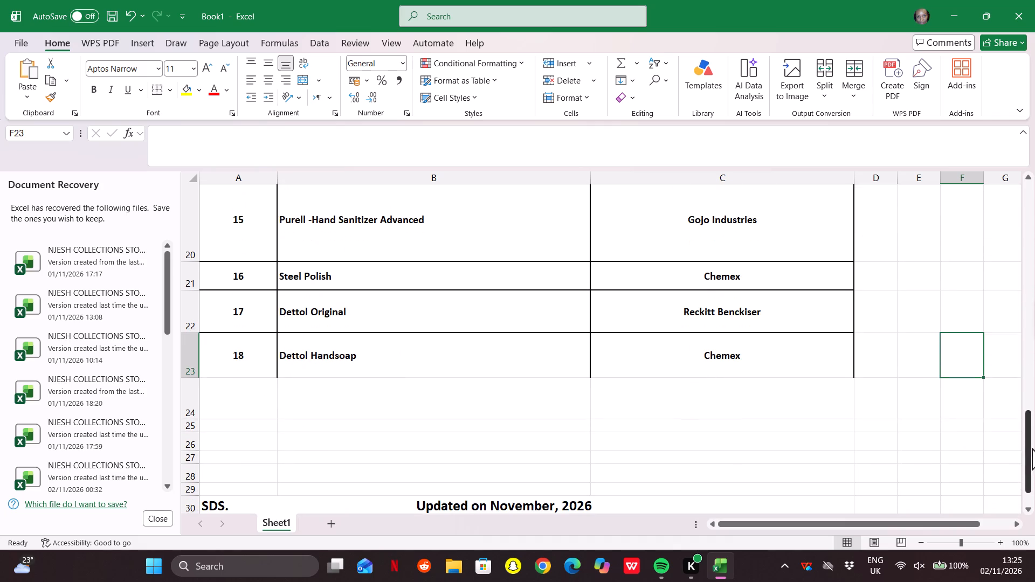
click(236, 390)
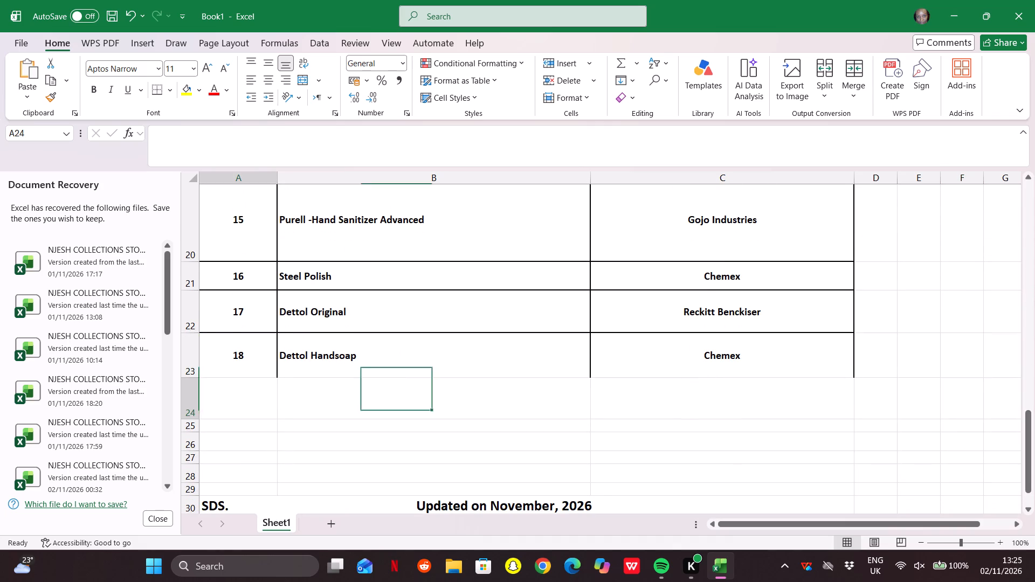
key(1)
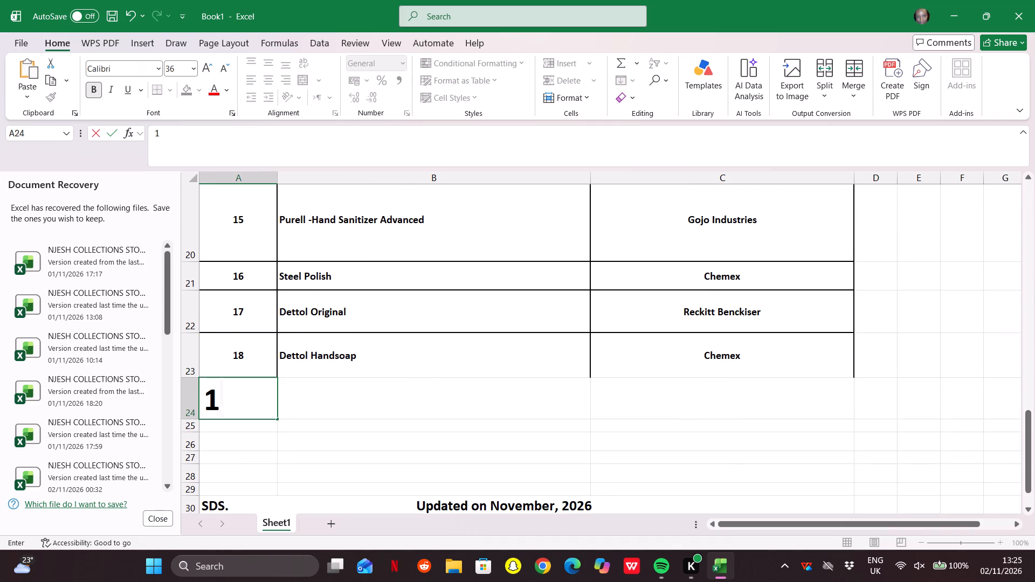
key(9)
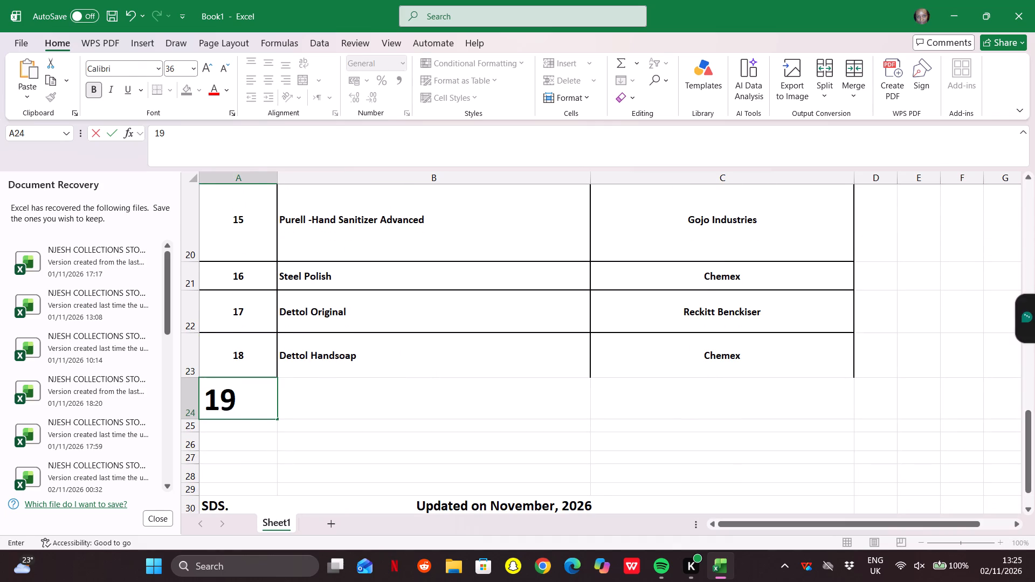
click(314, 389)
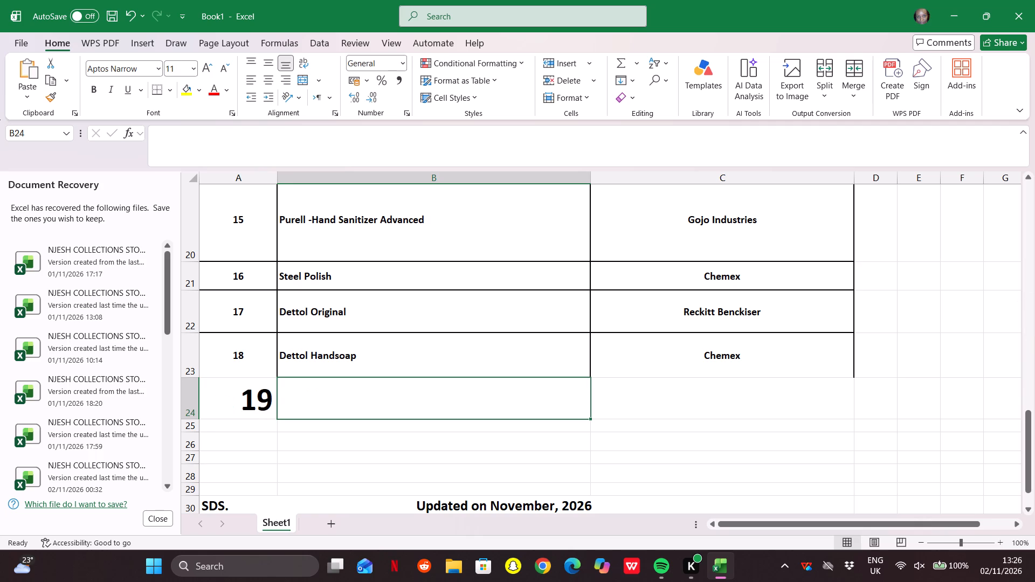
click(334, 393)
key(c)
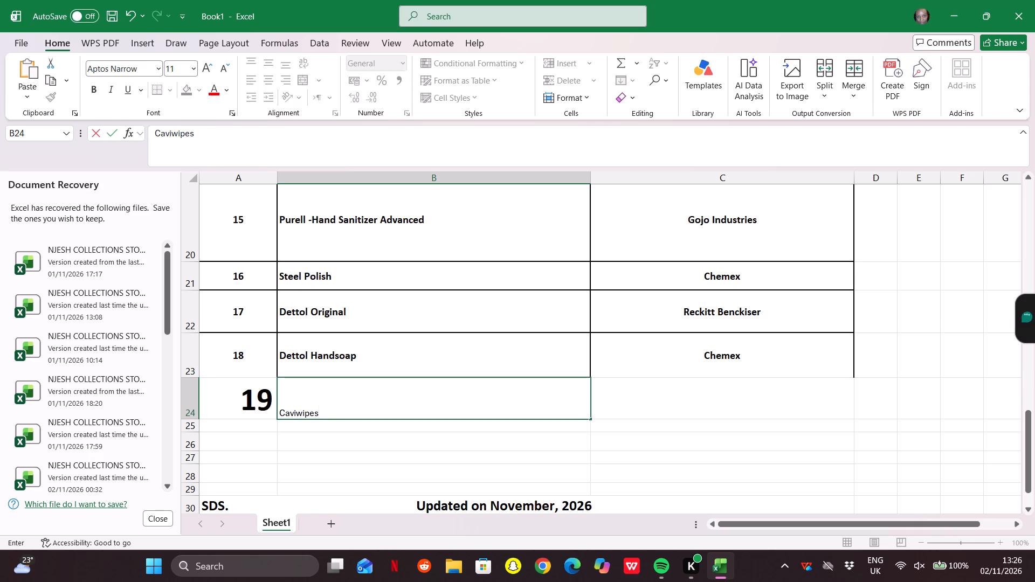
click(676, 393)
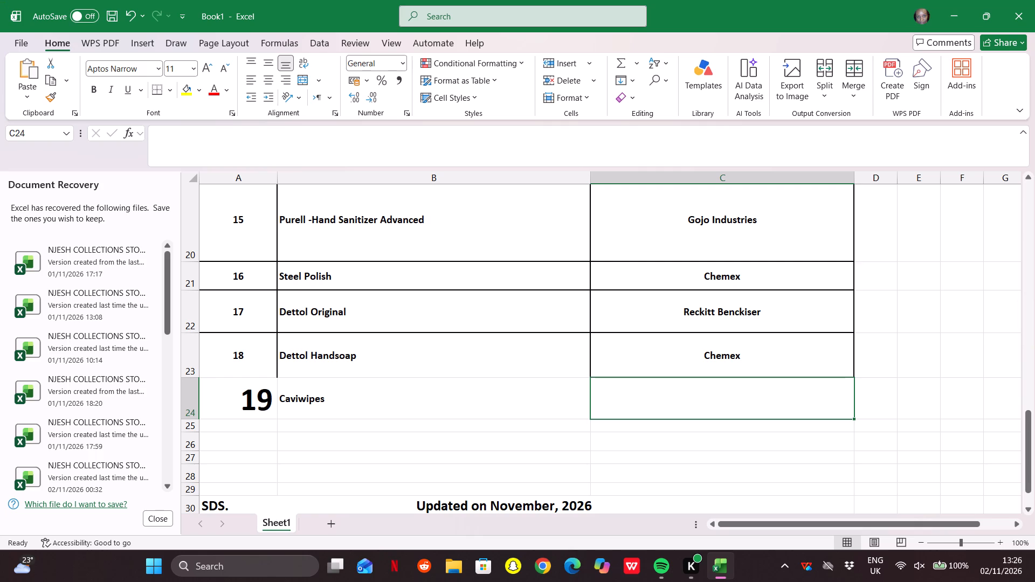
Enter Reckitt Benckiser as the company for the Caviwipes entry.
key(r)
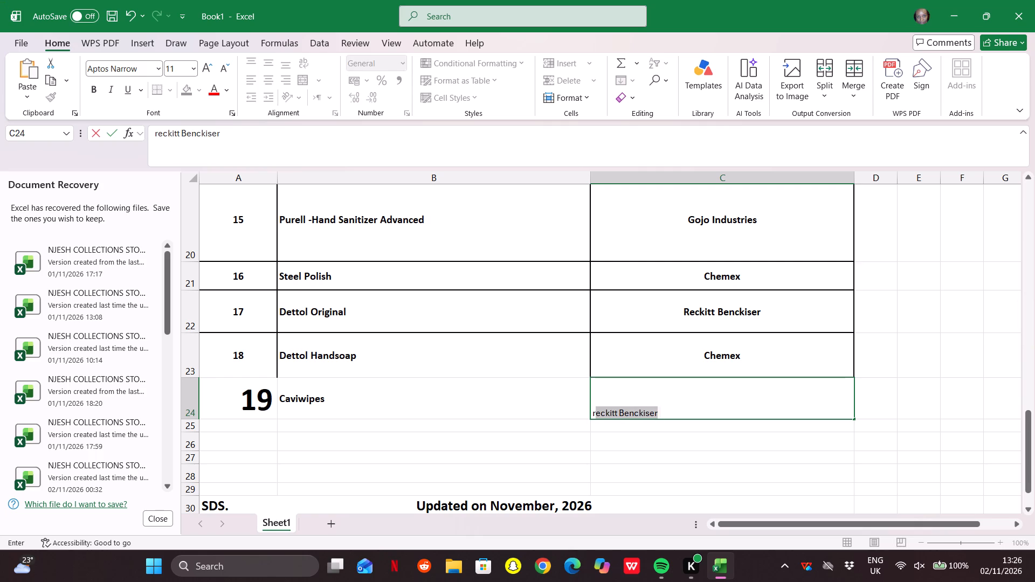
click(921, 420)
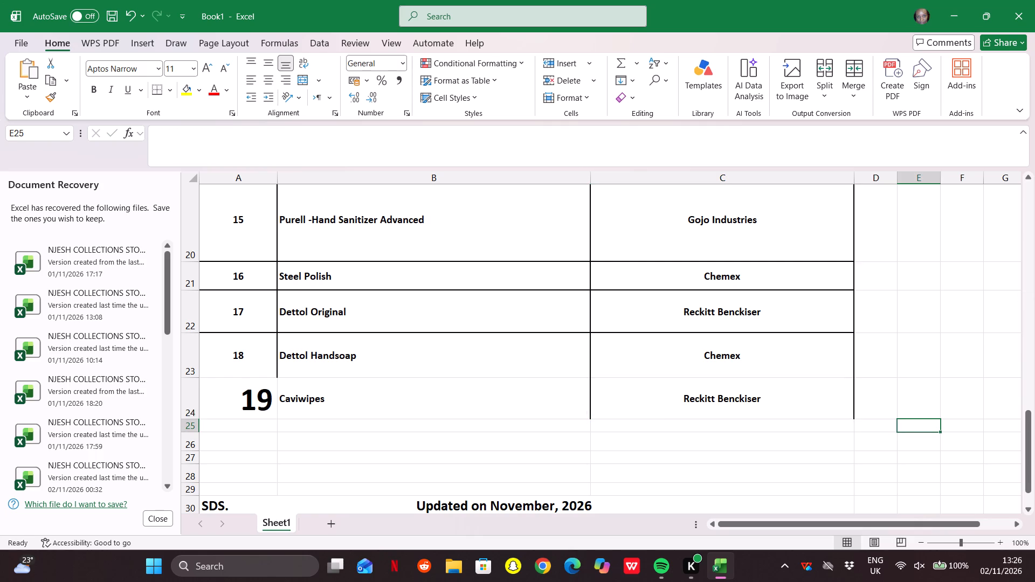
Apply all borders to the Dettol Handsoap and Caviwipes rows, from serial number to company.
drag(203, 348, 226, 345)
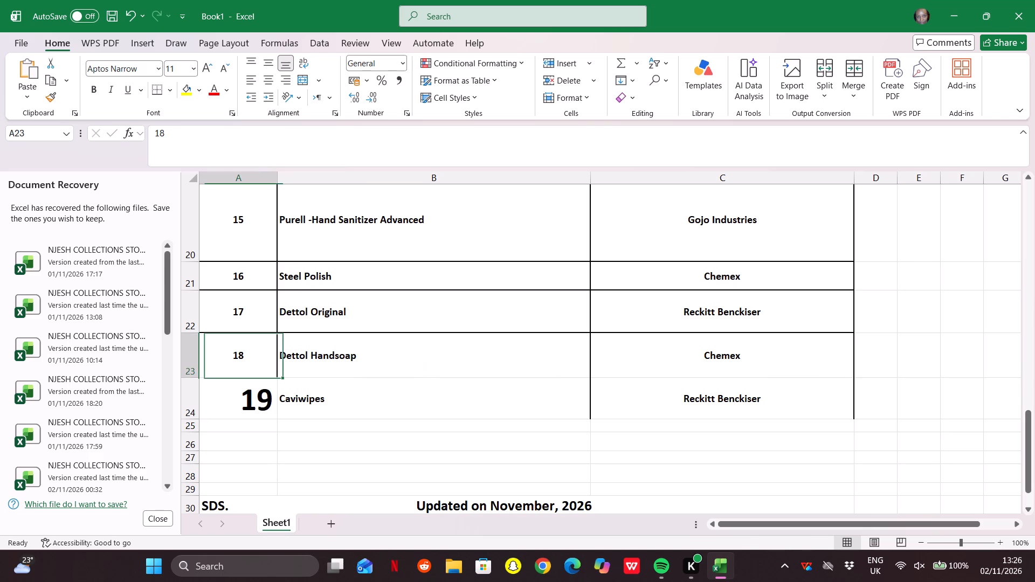
drag(226, 345, 722, 402)
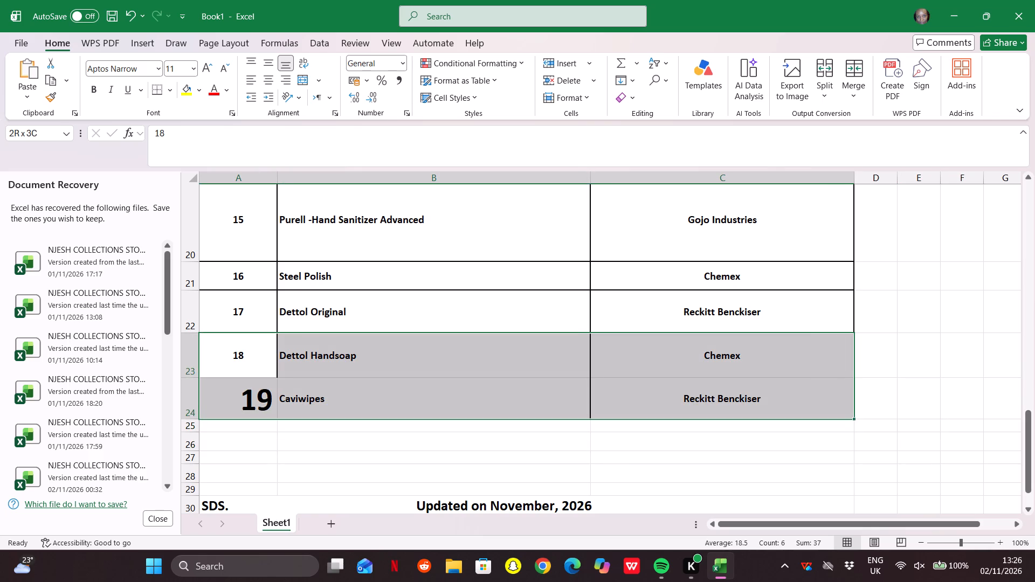
drag(722, 402, 722, 401)
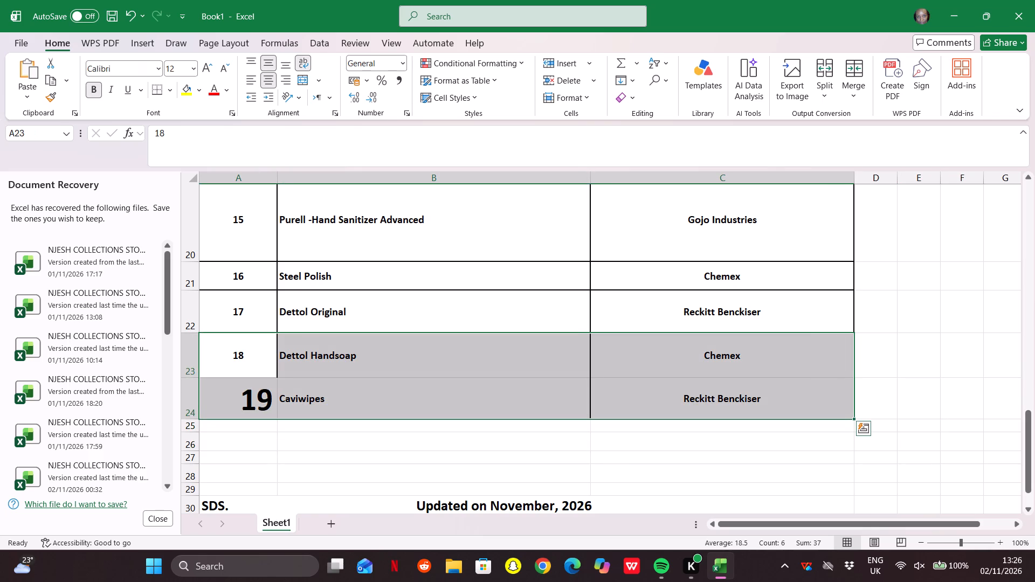
click(171, 85)
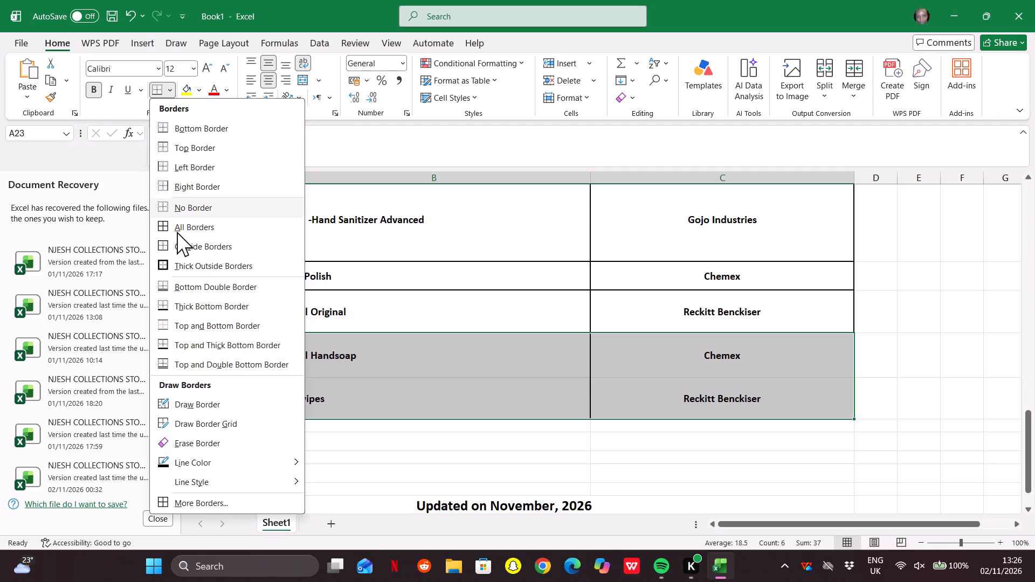
click(187, 226)
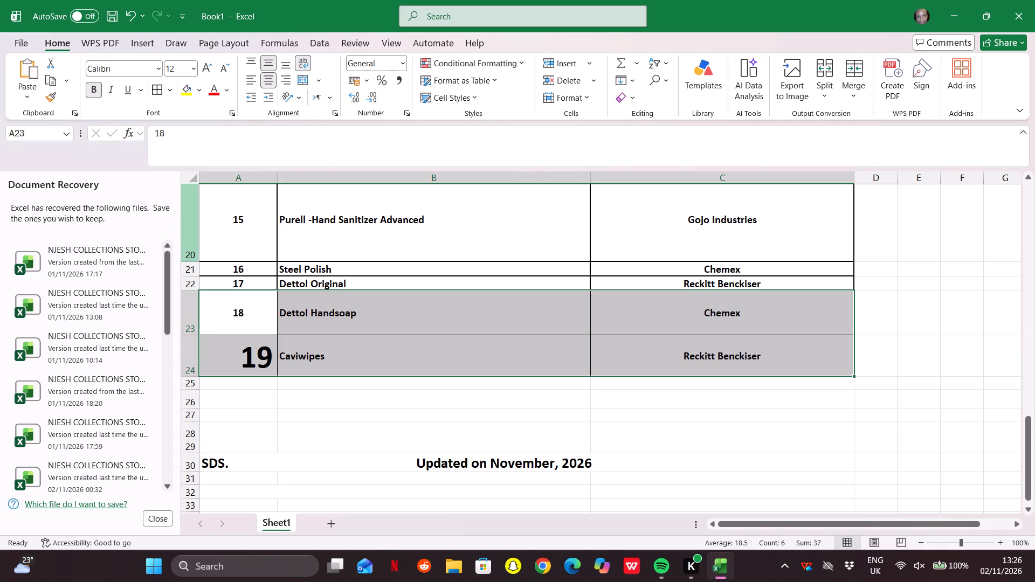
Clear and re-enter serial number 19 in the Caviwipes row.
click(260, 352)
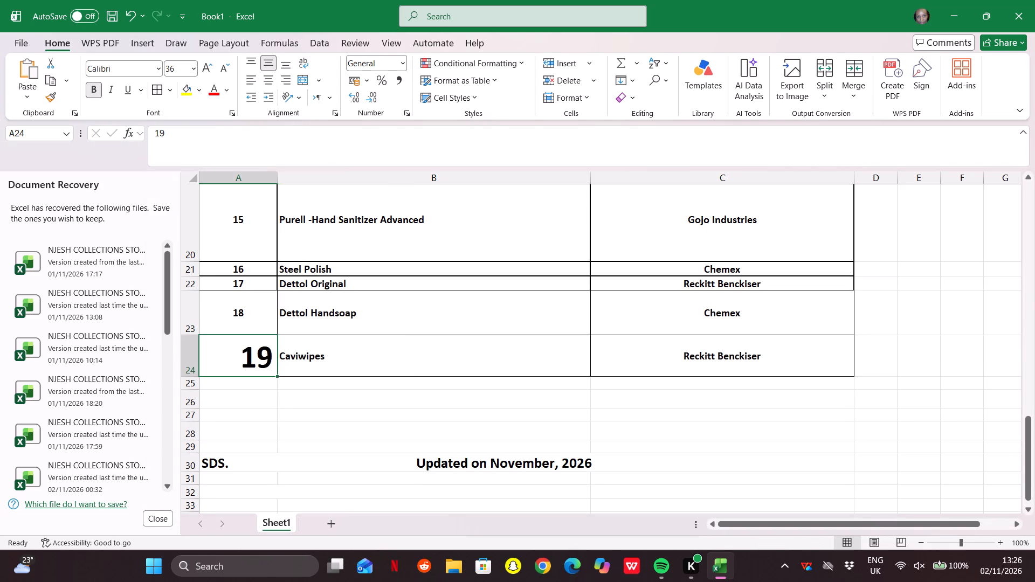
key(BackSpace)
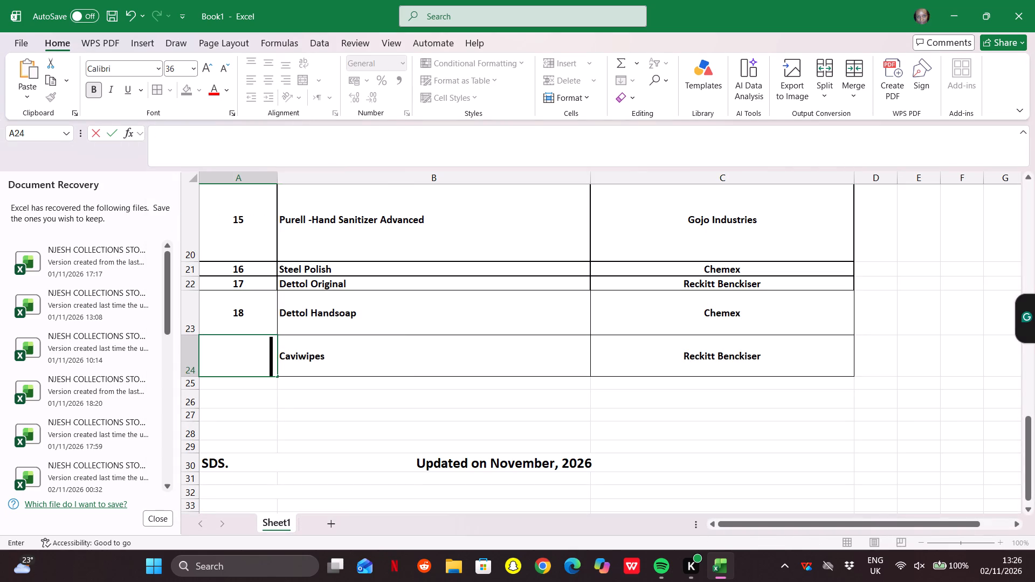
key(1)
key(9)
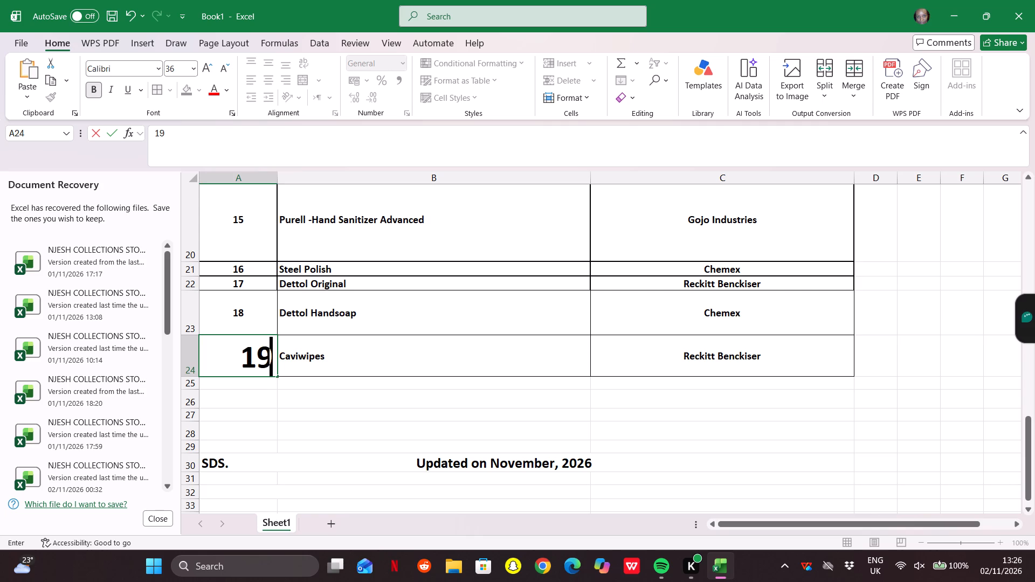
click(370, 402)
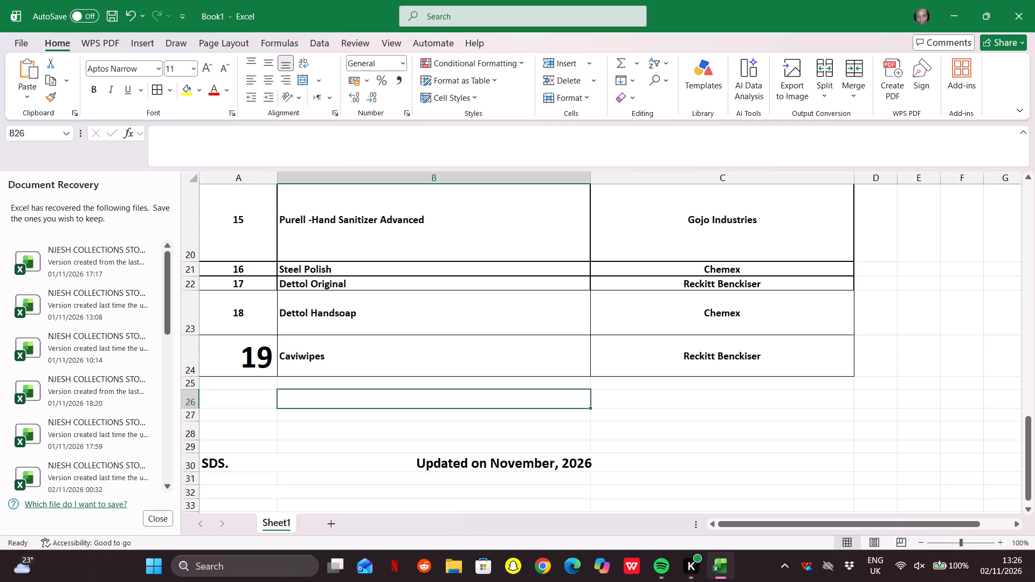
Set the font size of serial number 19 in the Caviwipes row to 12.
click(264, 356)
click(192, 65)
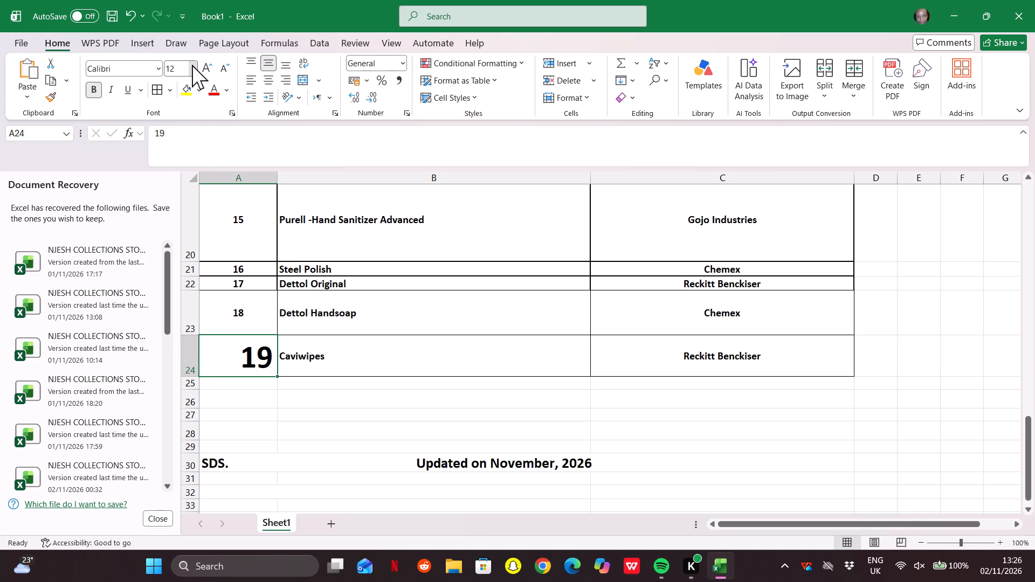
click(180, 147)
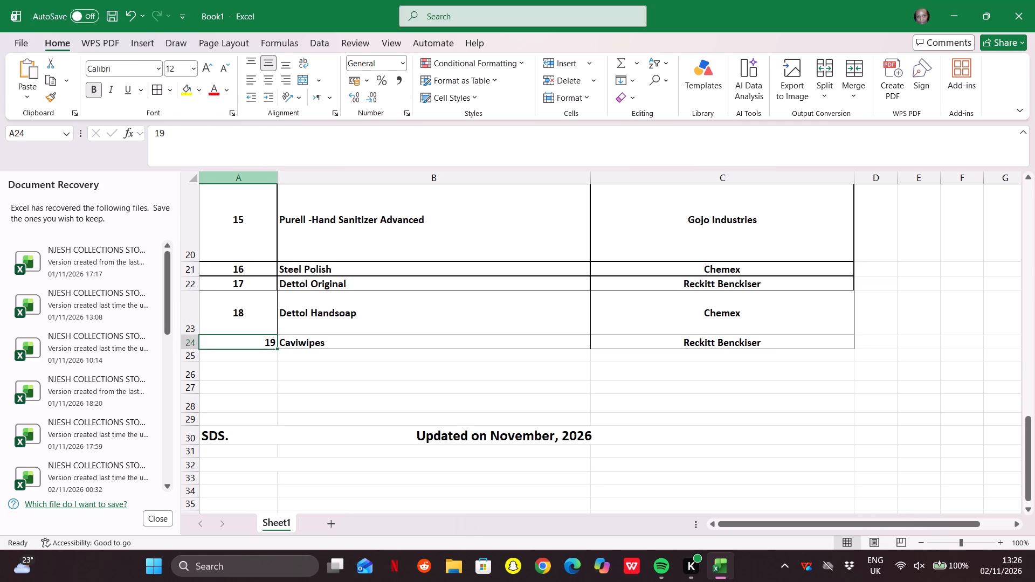
Set the font size of the whole chemical table, from the S/L header row through the Caviwipes row, to 14.
drag(841, 346, 694, 245)
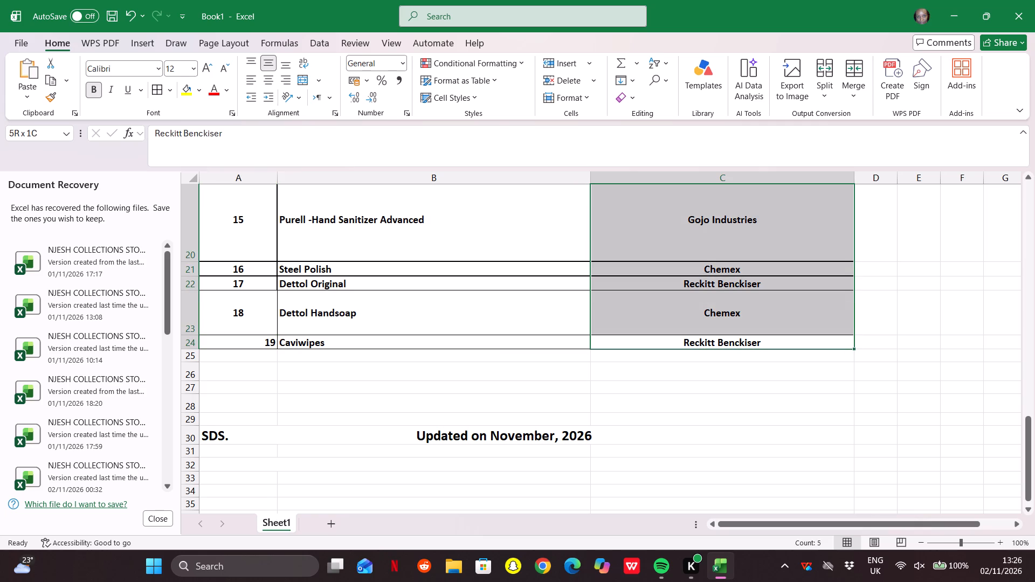
drag(694, 245, 459, 139)
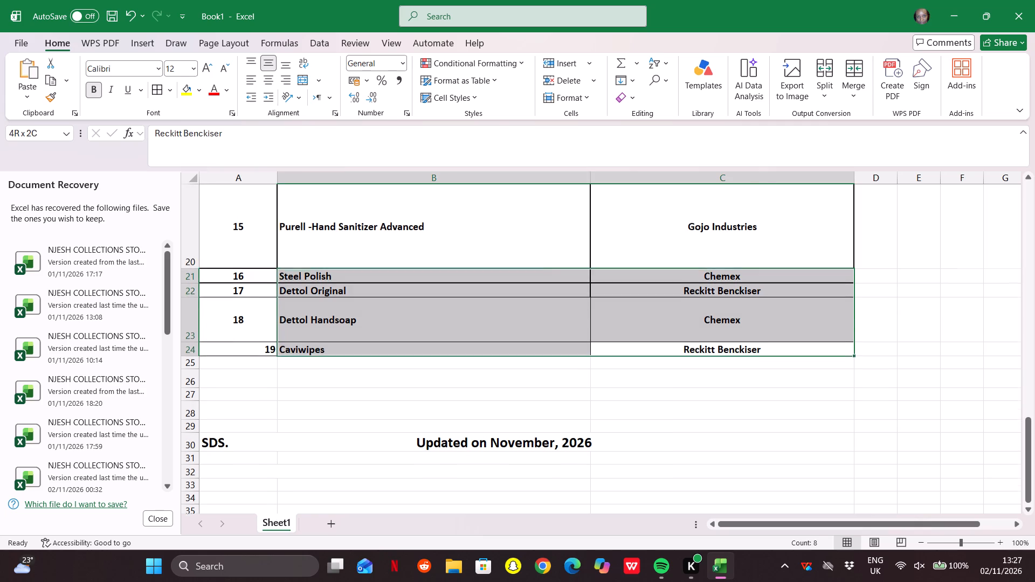
drag(459, 139, 453, 135)
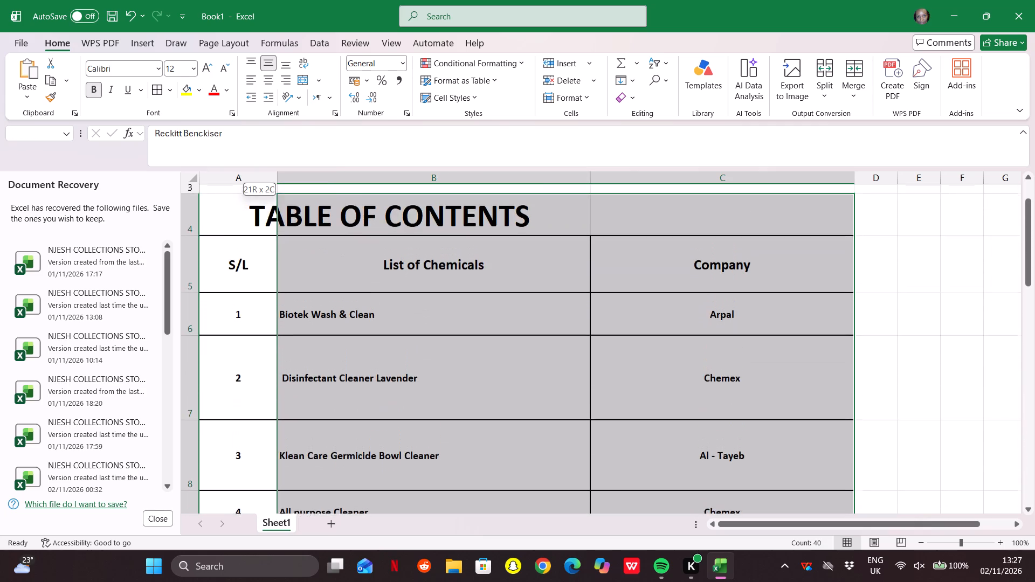
drag(453, 135, 340, 320)
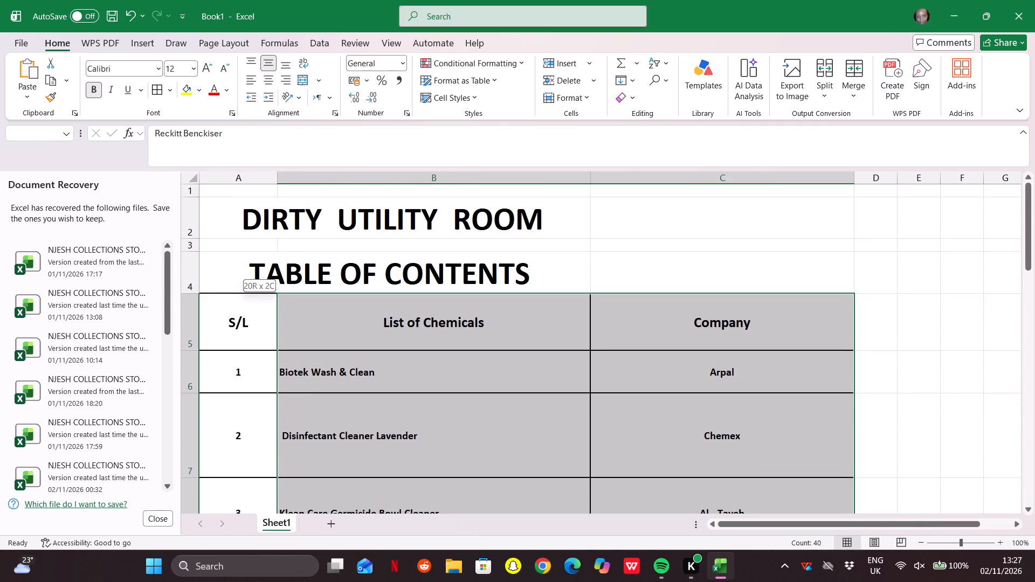
drag(340, 320, 256, 316)
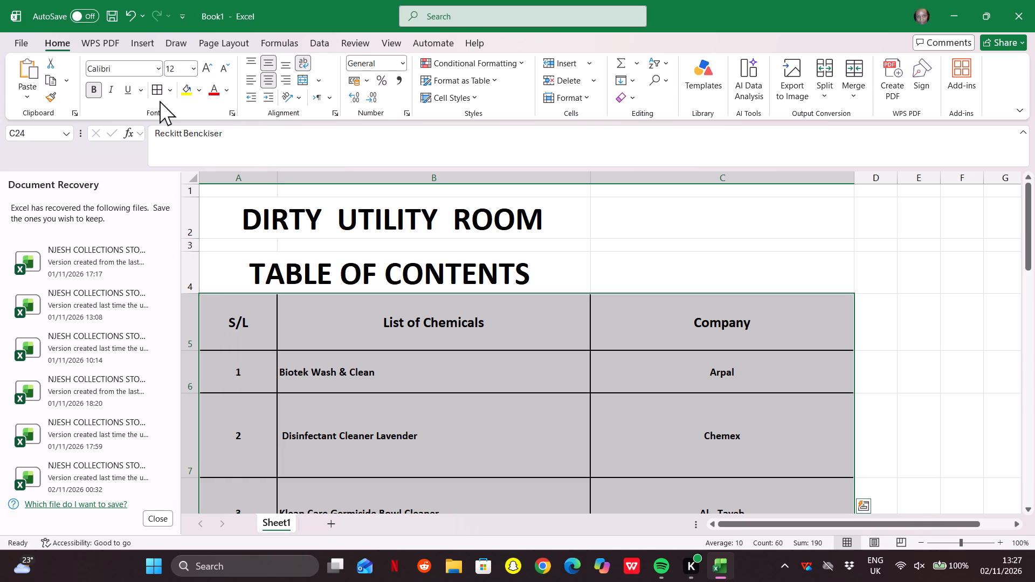
click(194, 65)
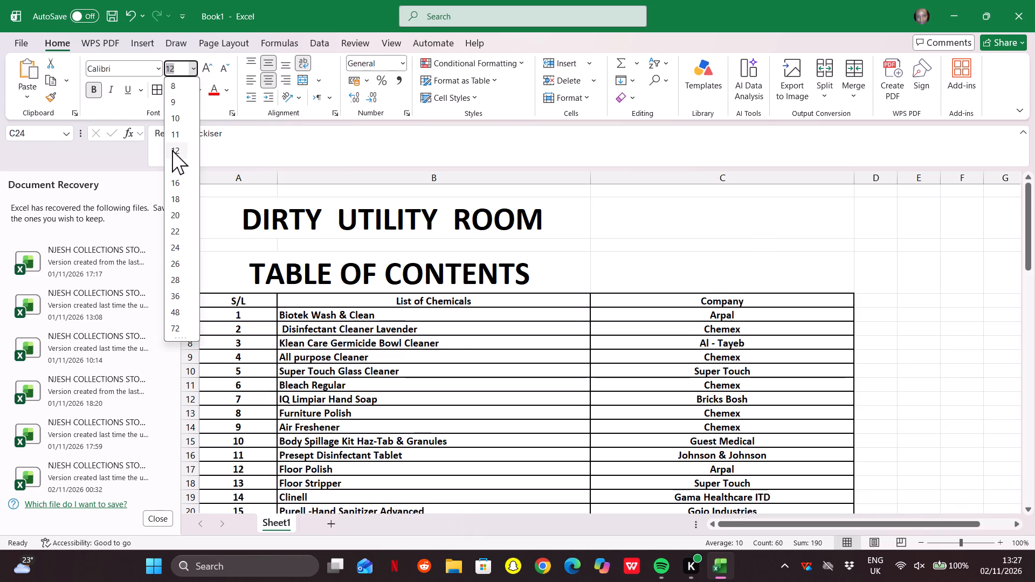
click(176, 164)
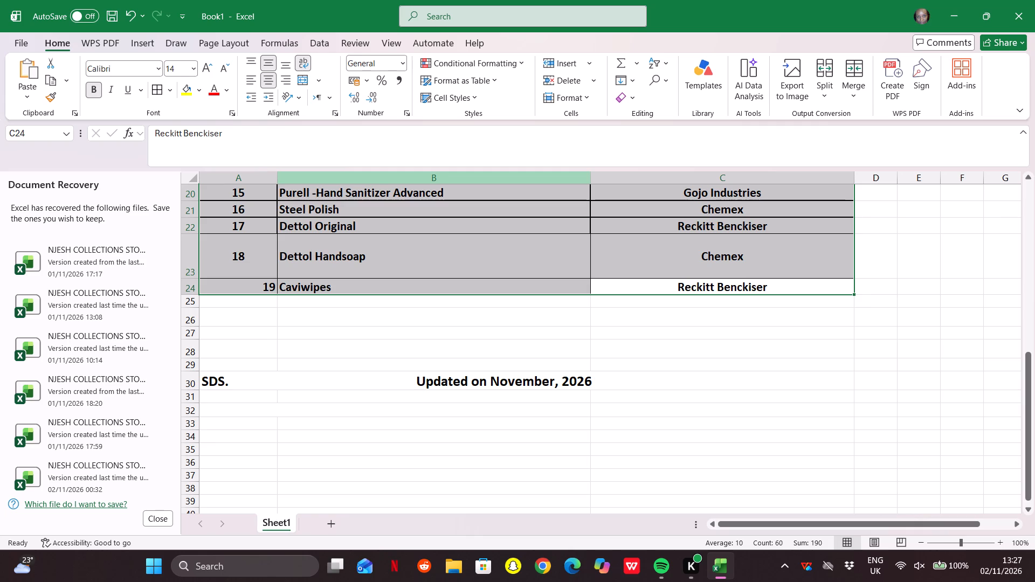
click(861, 380)
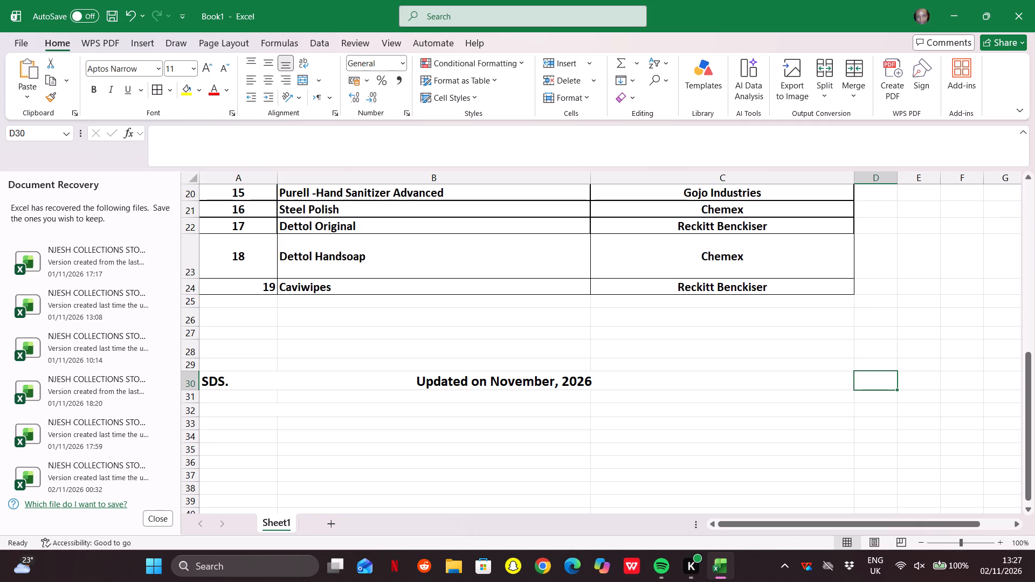
Reduce the height of the Dettol Handsoap row to match the neighbouring table rows.
click(299, 255)
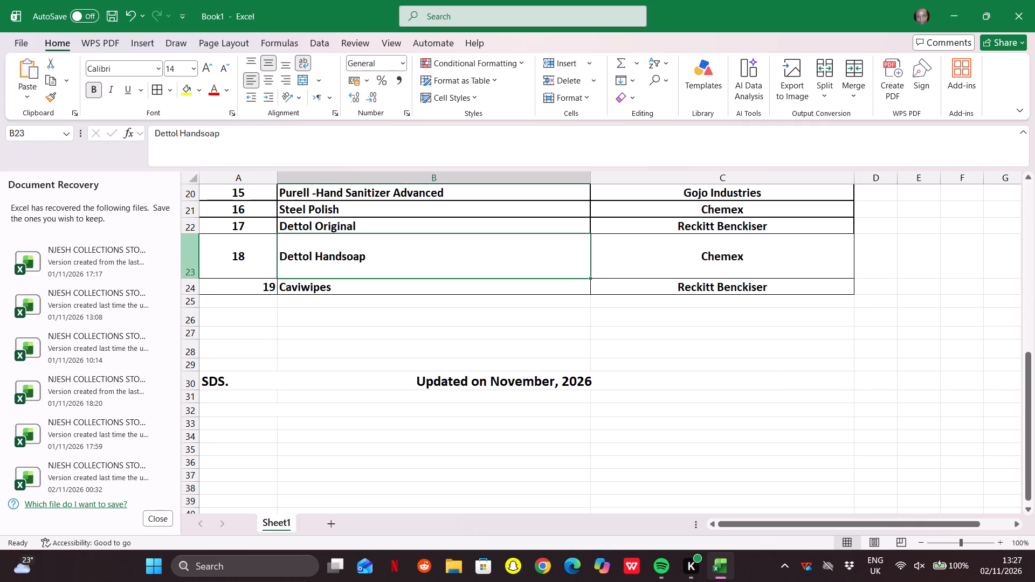
drag(197, 279, 201, 254)
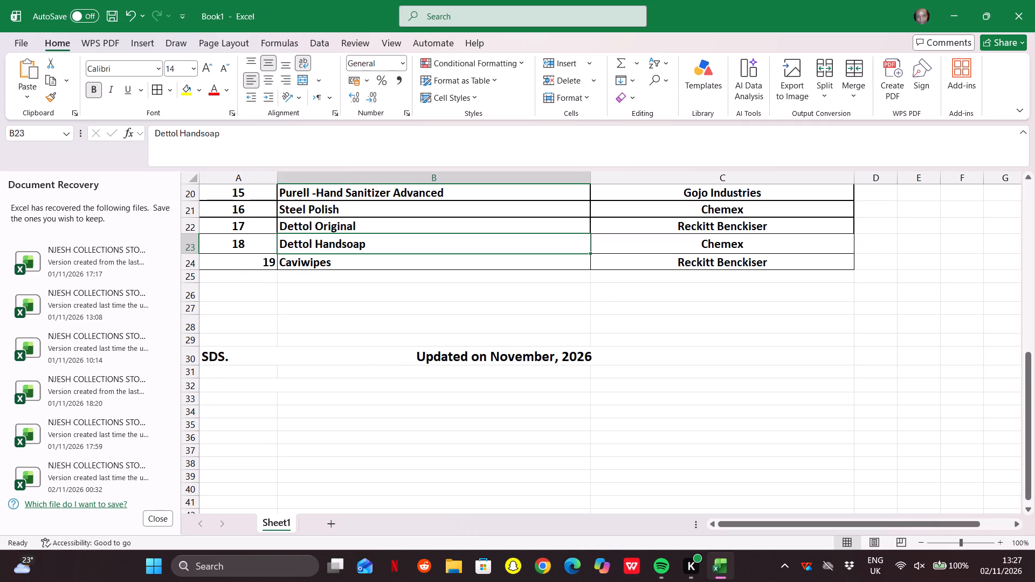
Centre the contents of table entries 16 to 19 horizontally across all three columns.
drag(213, 202, 721, 220)
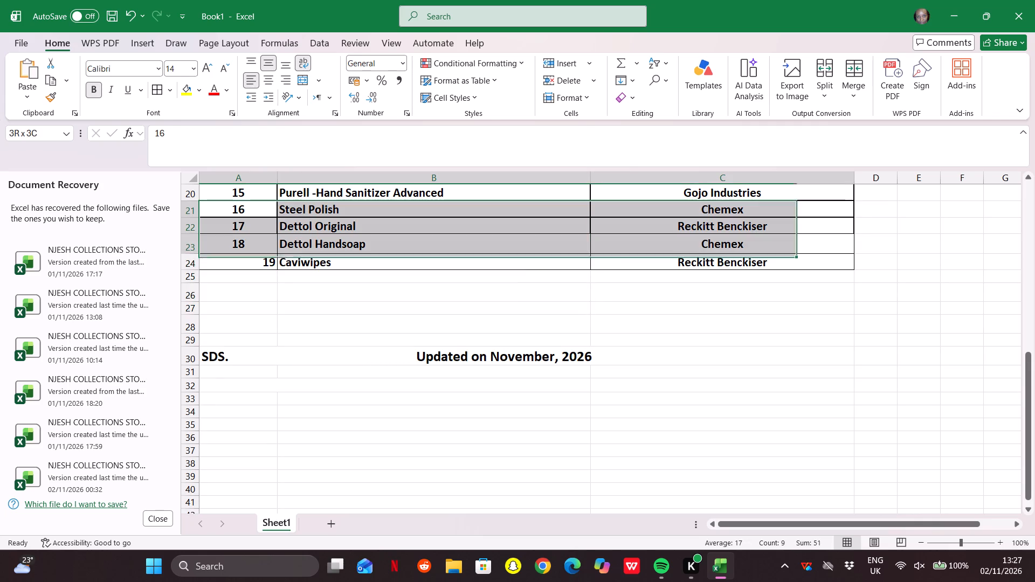
drag(721, 220, 852, 269)
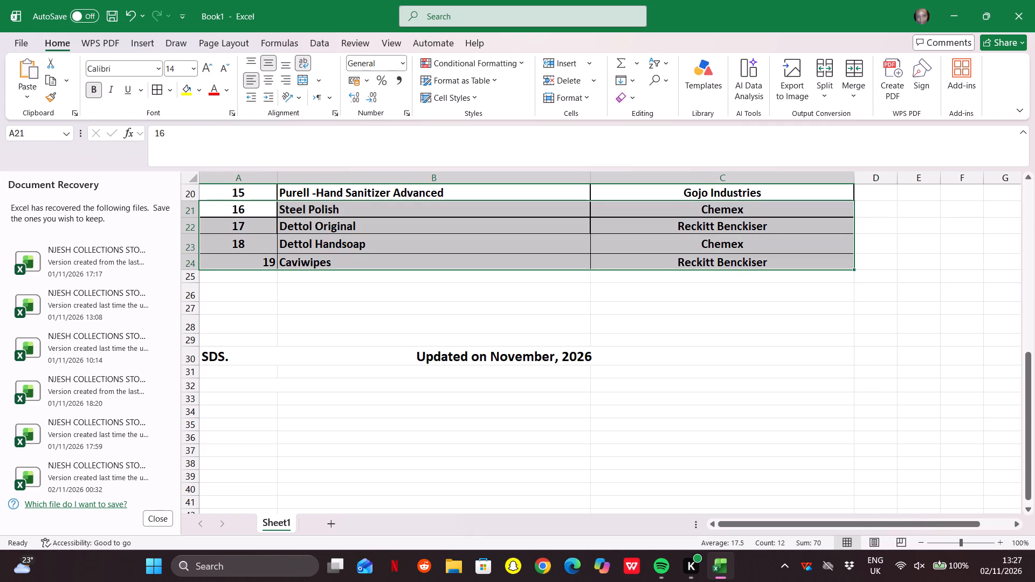
click(267, 82)
click(267, 82)
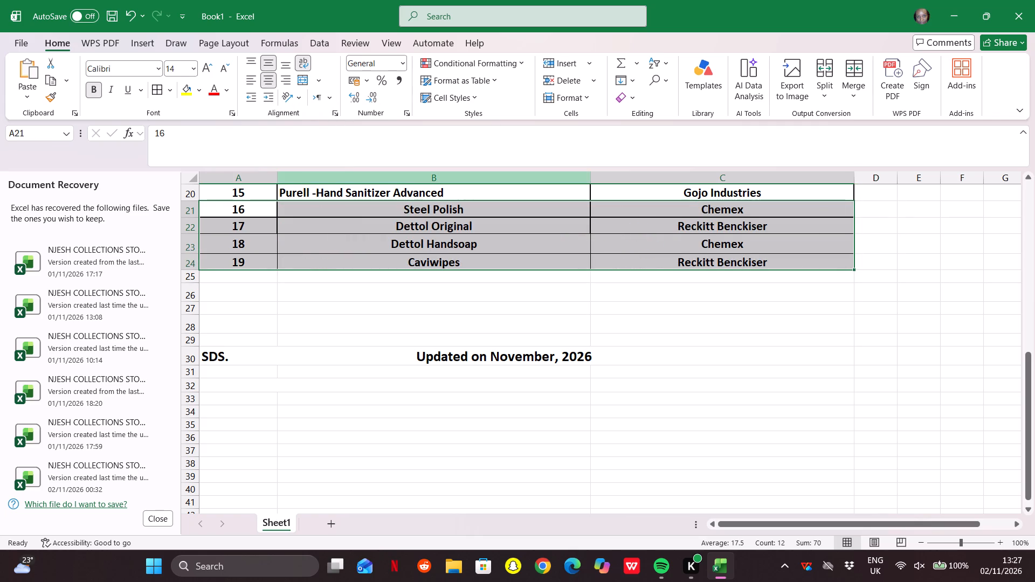
click(328, 308)
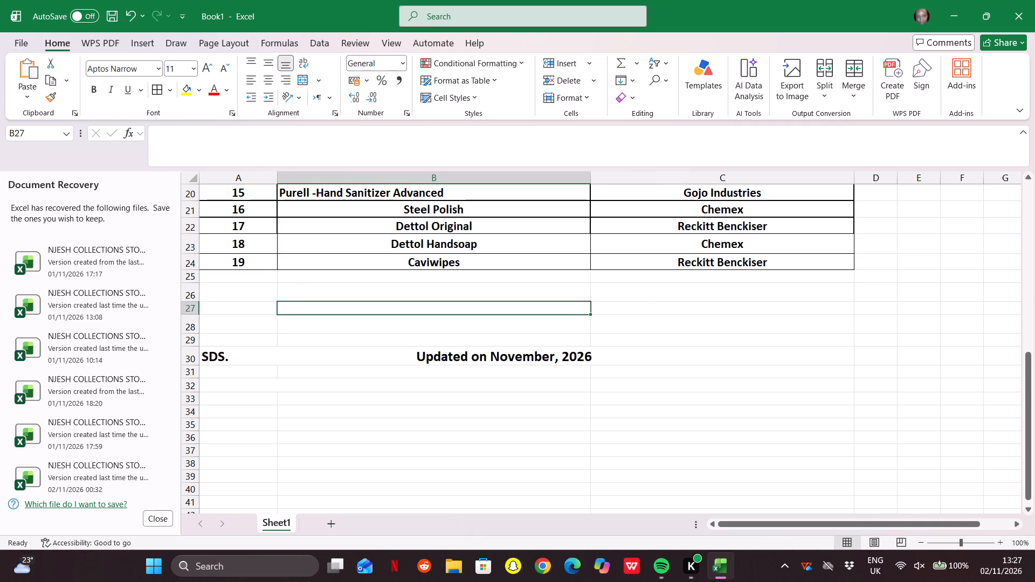
Left-align the chemical names from Steel Polish to Caviwipes.
drag(290, 211, 340, 235)
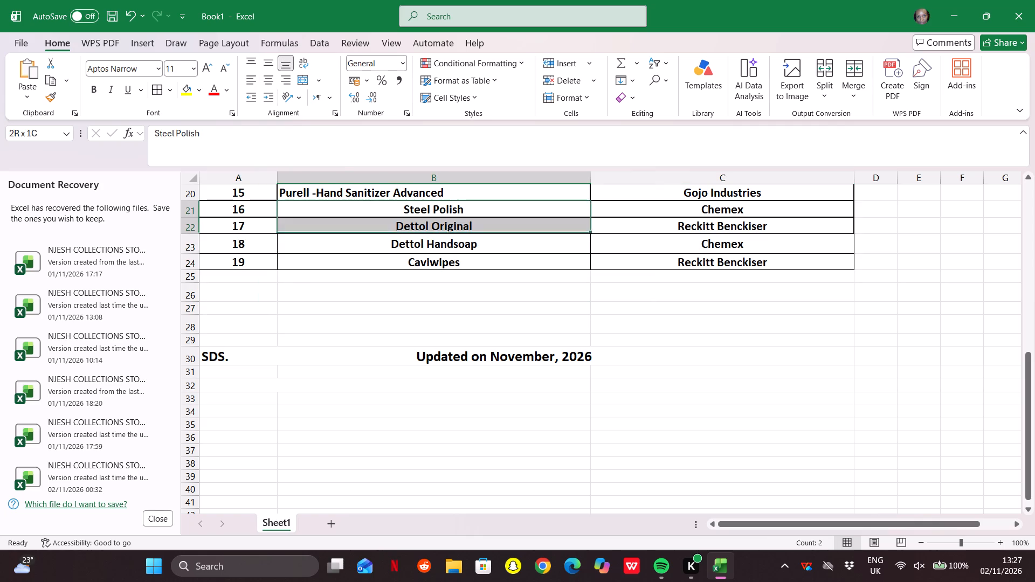
drag(340, 235, 399, 260)
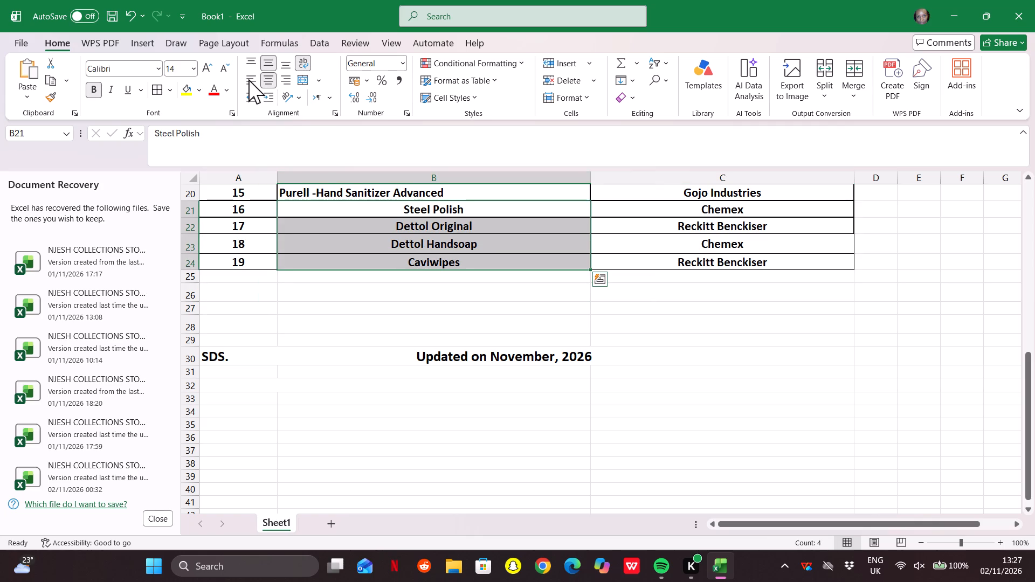
click(249, 79)
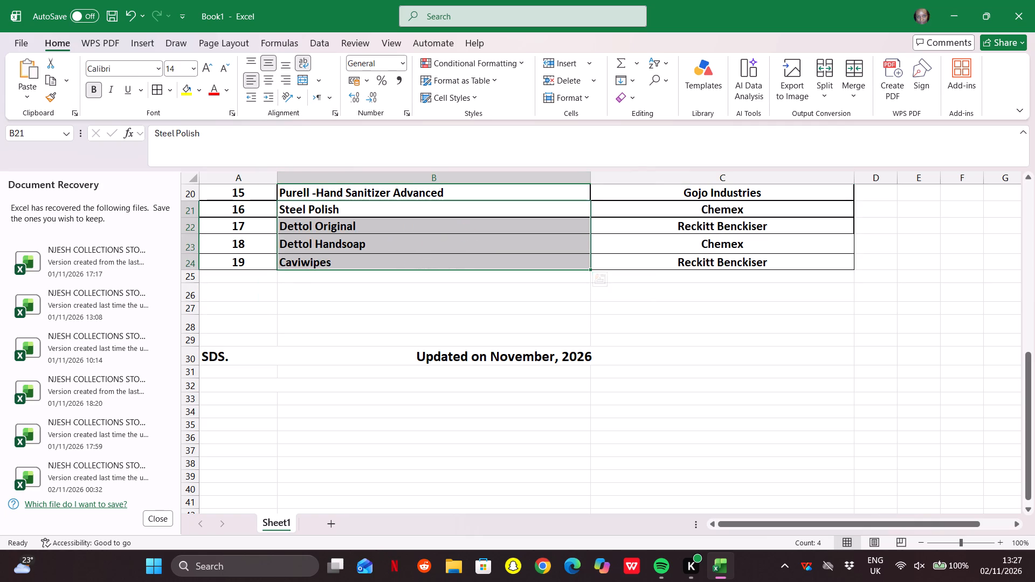
Save the new workbook as chemicals in the OneDrive Documents folder.
click(1030, 219)
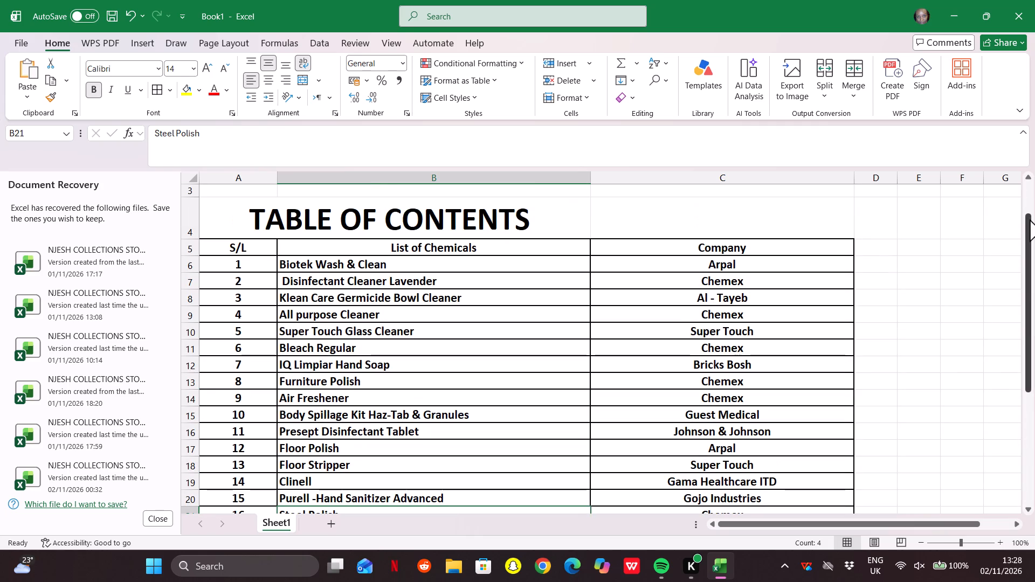
key(ctrl+s)
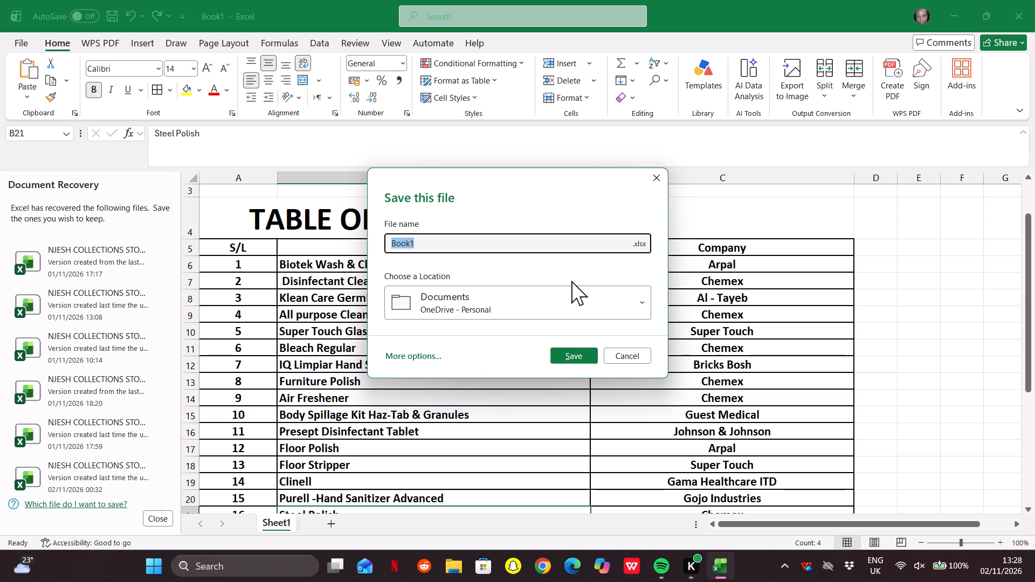
text(ch)
text(emica)
text(ls)
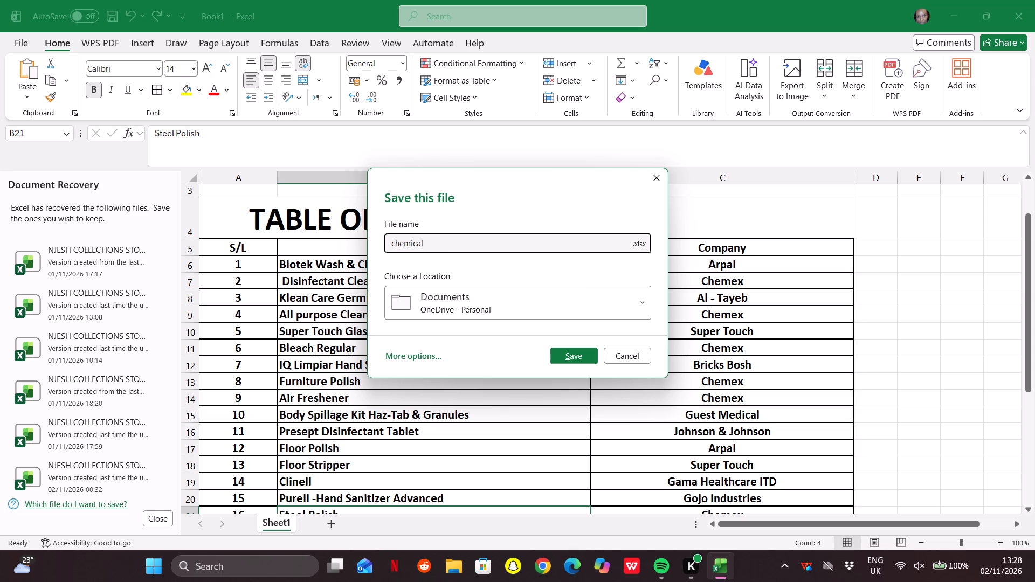
click(583, 358)
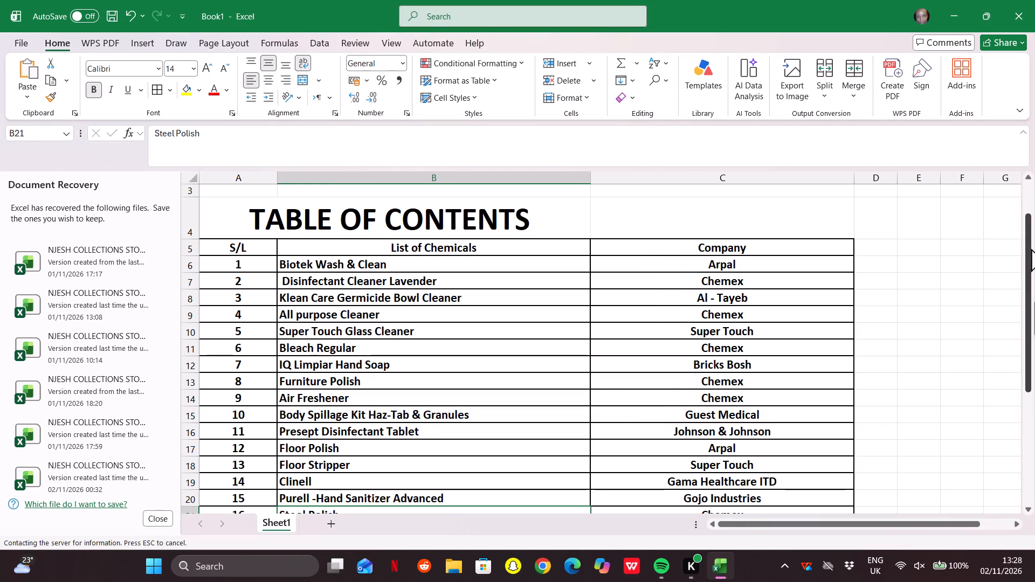
Select the DIRTY UTILITY ROOM and TABLE OF CONTENTS heading rows across columns A and B.
drag(1031, 249, 1031, 219)
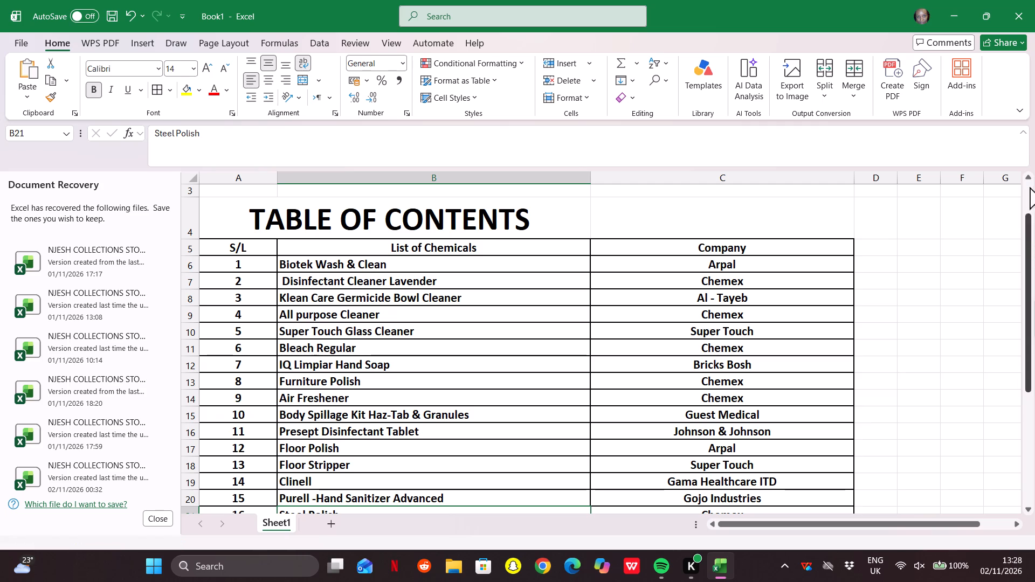
double_click(1030, 193)
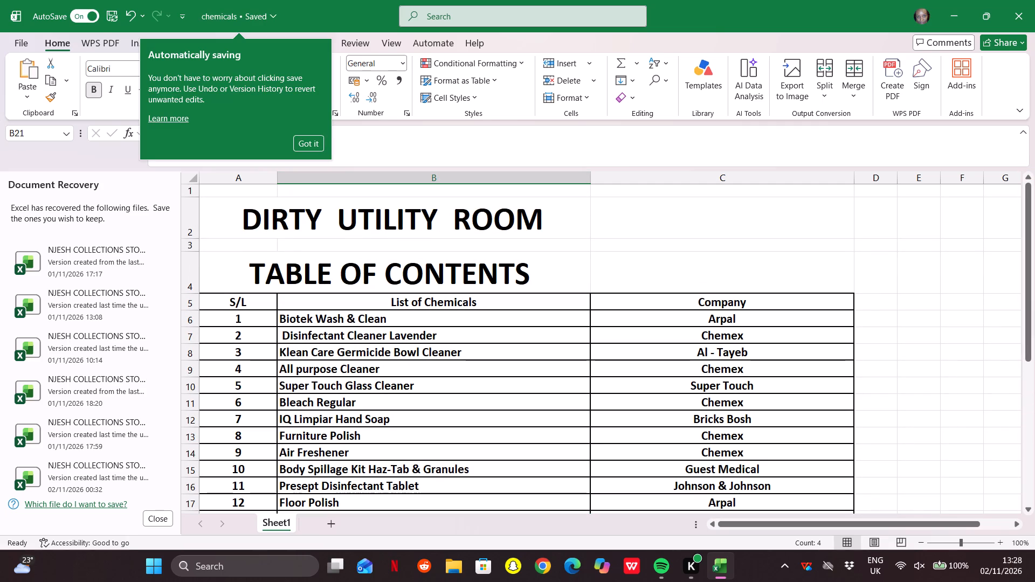
drag(217, 221, 380, 244)
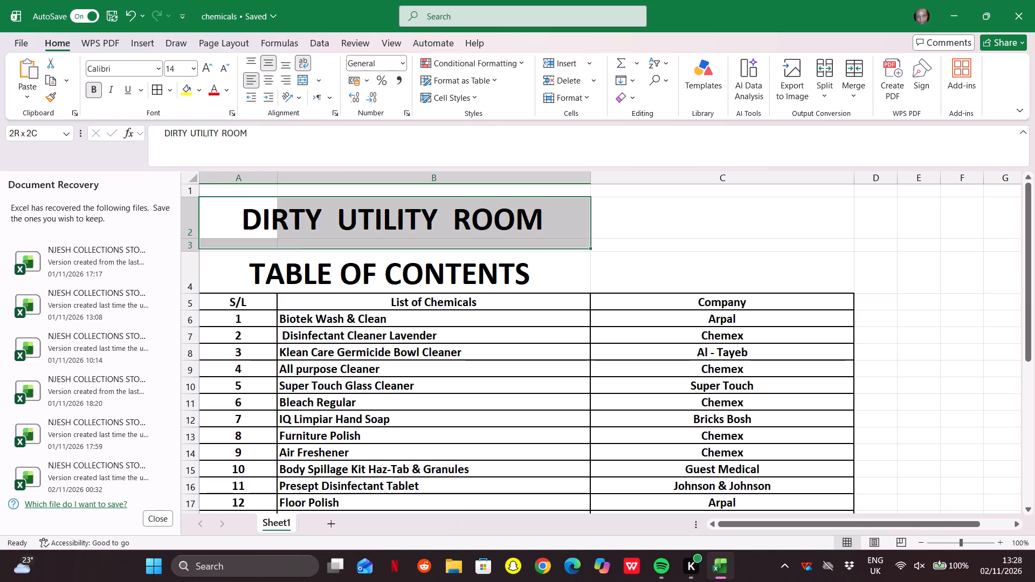
drag(380, 244, 399, 259)
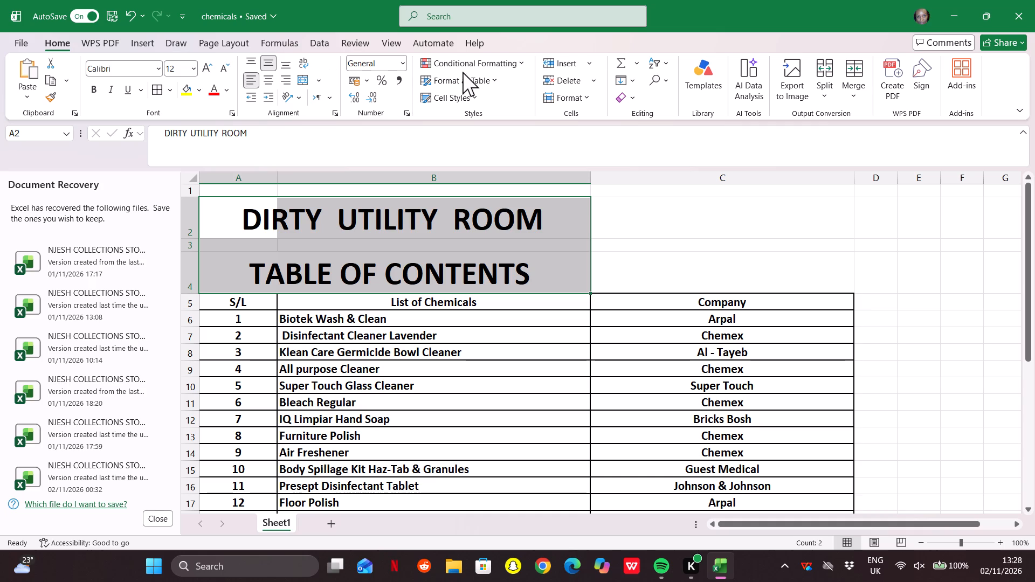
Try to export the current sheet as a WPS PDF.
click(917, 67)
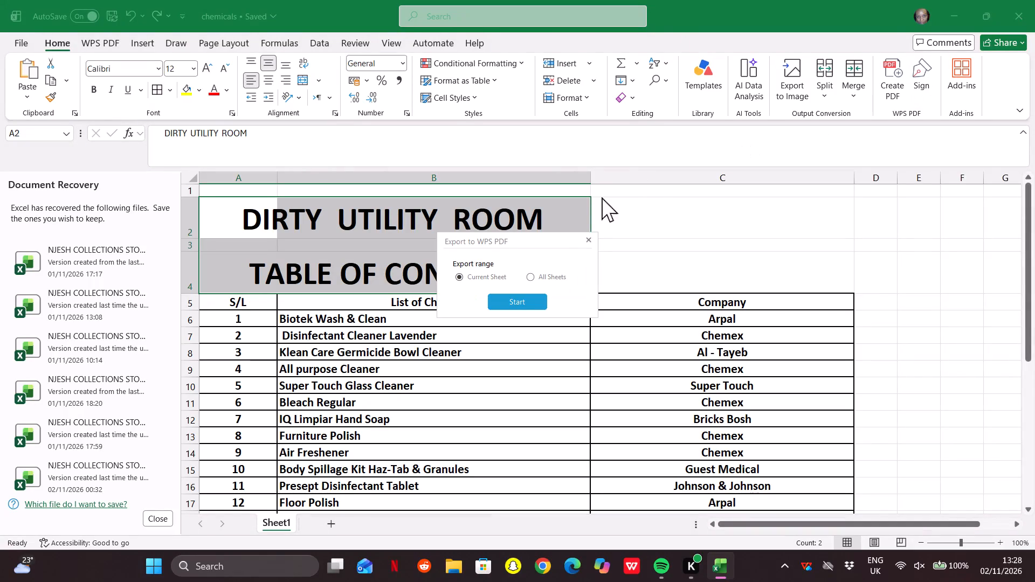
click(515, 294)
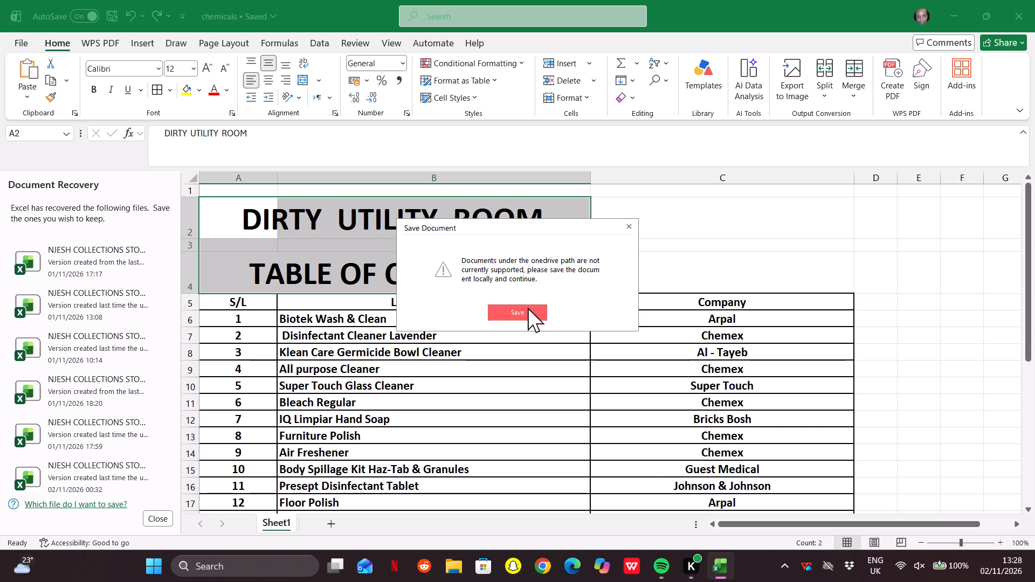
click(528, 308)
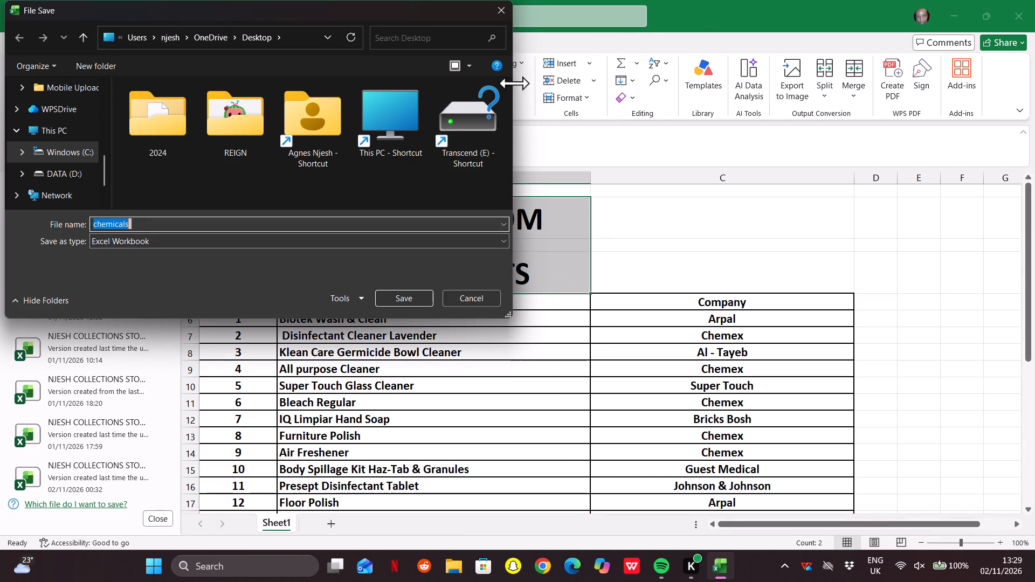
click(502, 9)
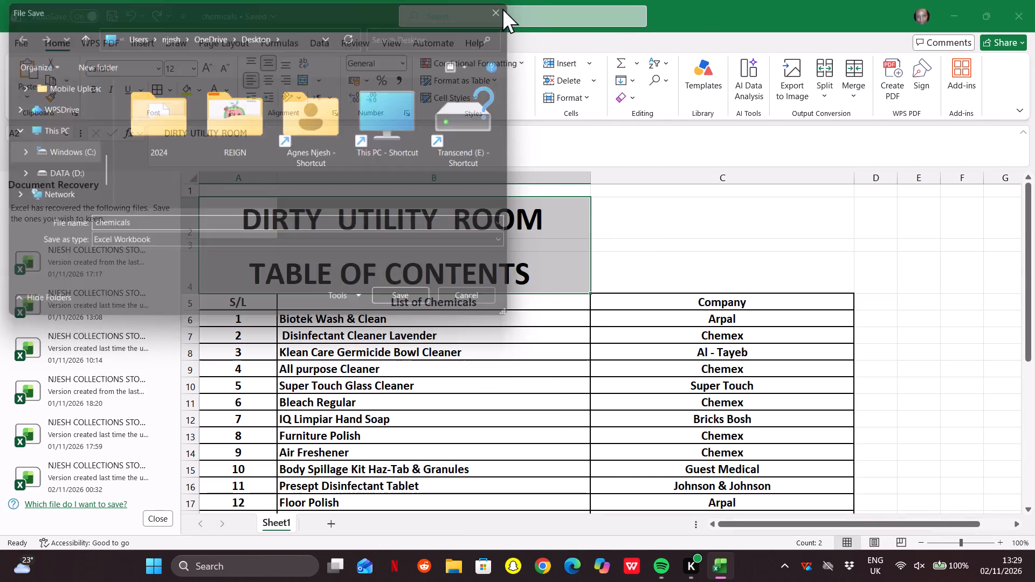
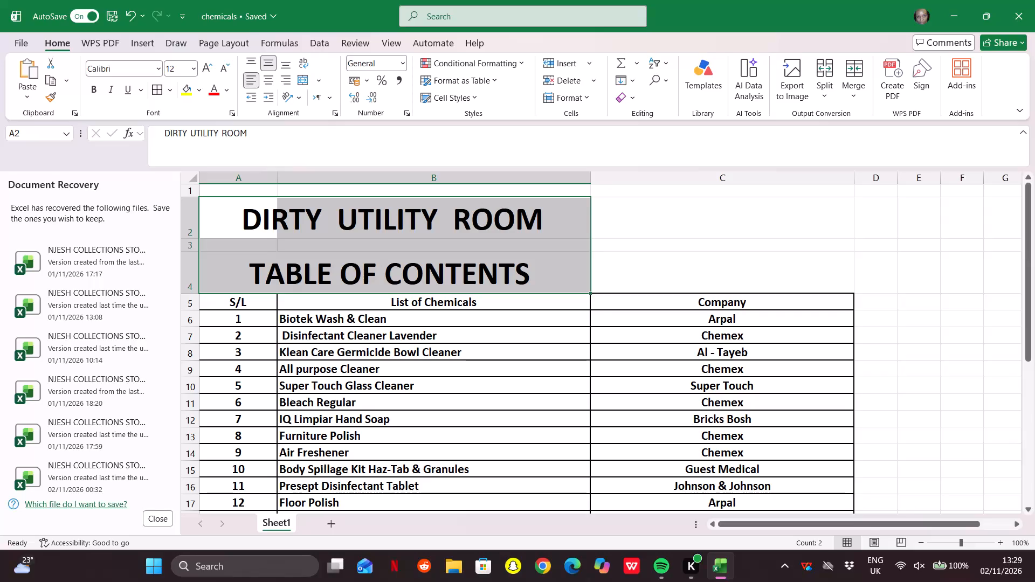
Start closing the chemicals workbook.
click(1016, 7)
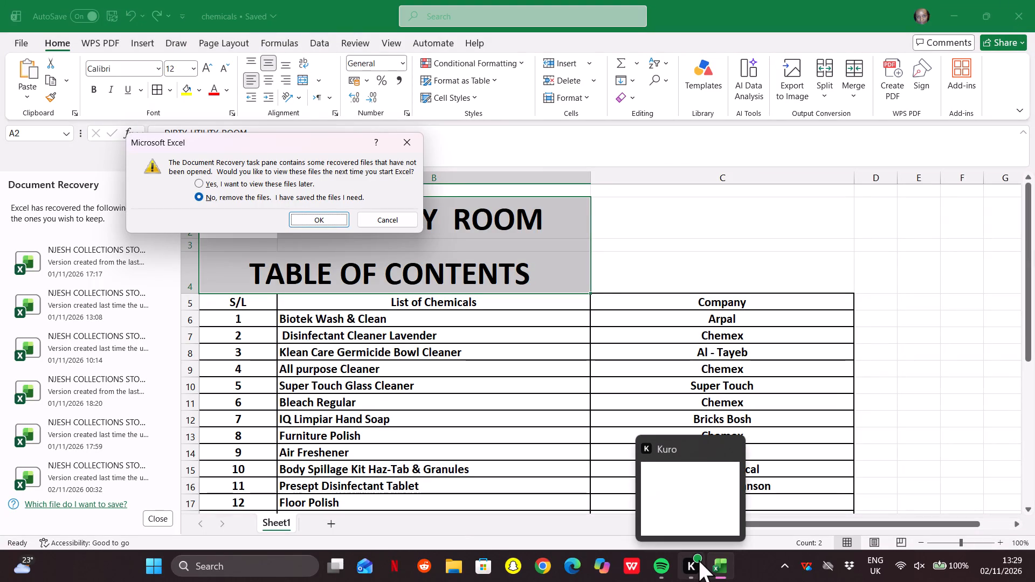
Search Windows for loggy and open the Loggy3 app.
click(299, 570)
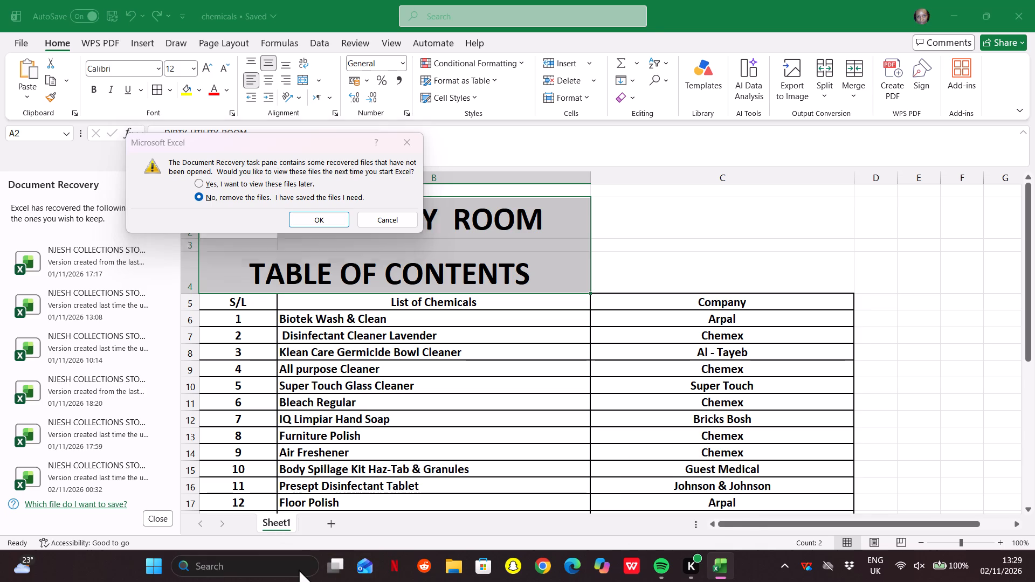
text(lo)
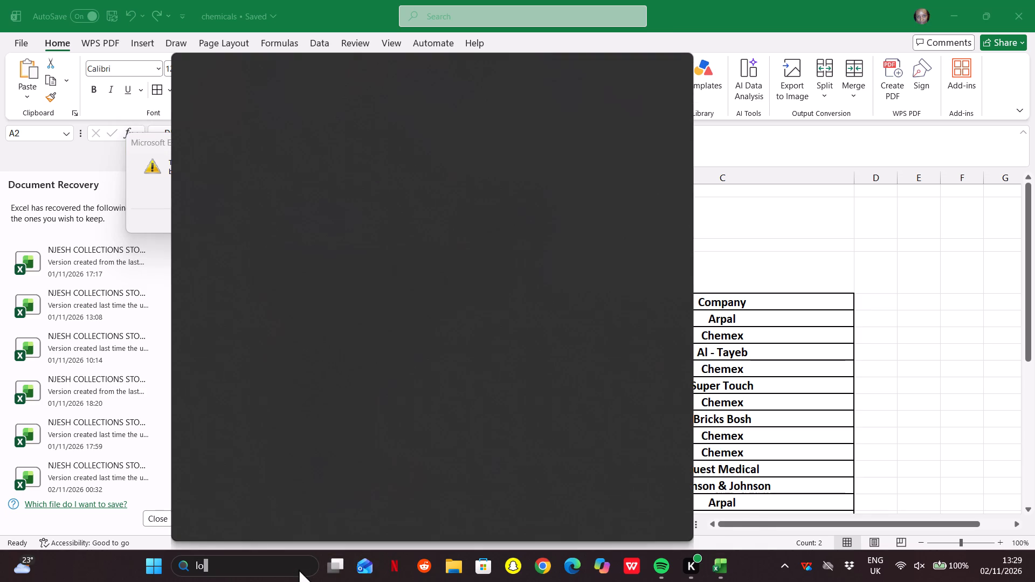
text(ggy)
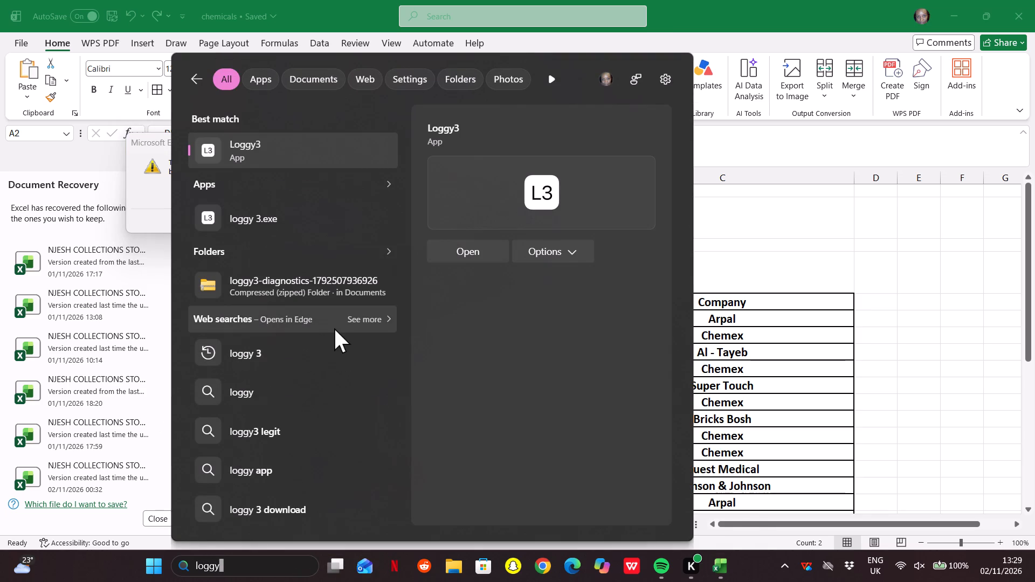
click(463, 250)
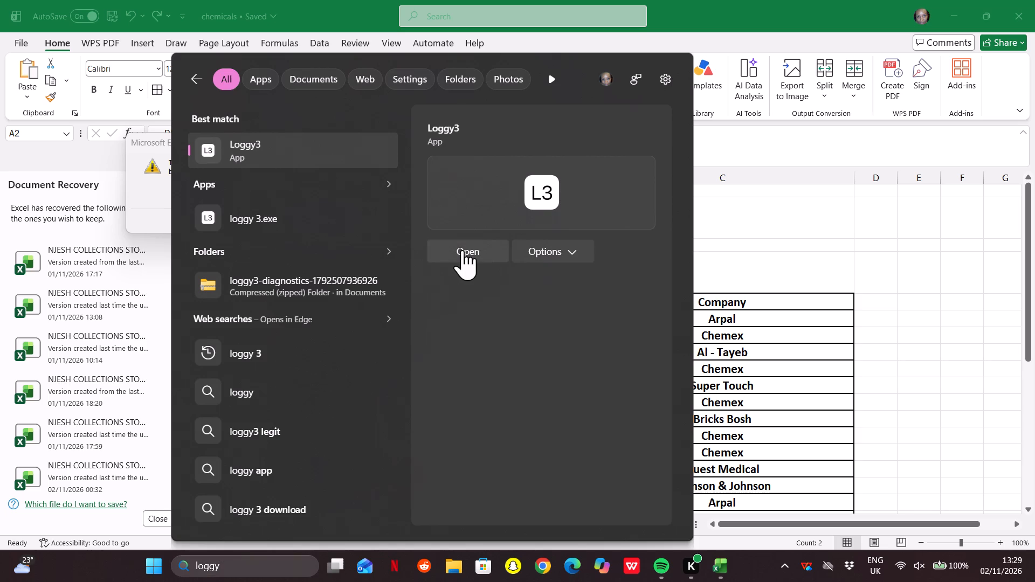